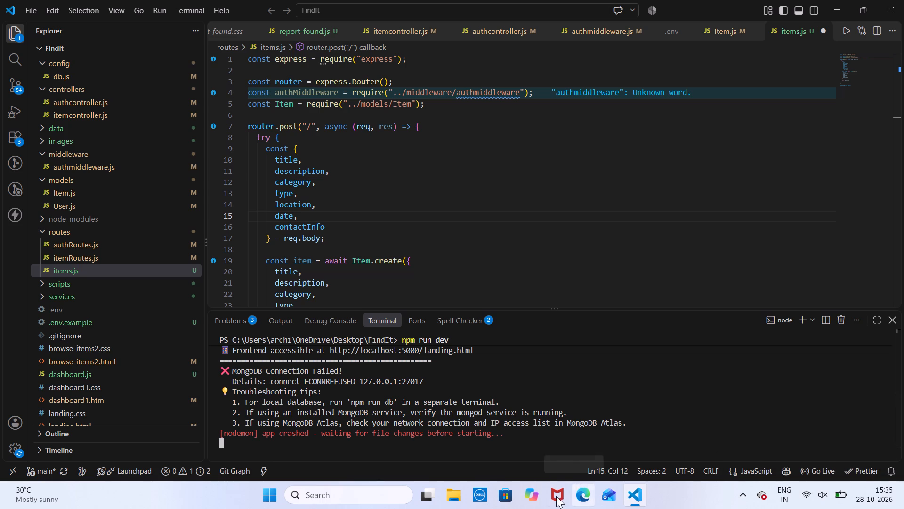
Switch to Word, open the recent document "AI_III_year Mini Project Report 26-27.docx" and maximise its window.
click(352, 492)
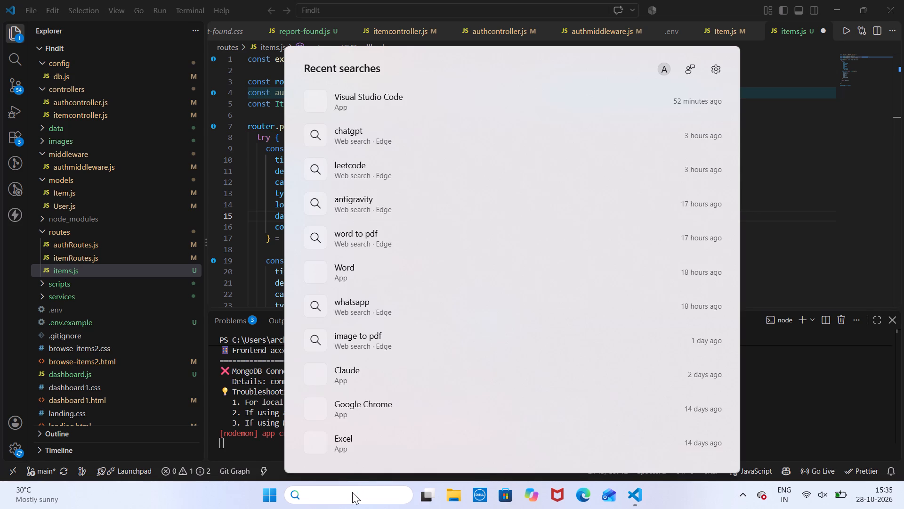
click(355, 278)
click(355, 278)
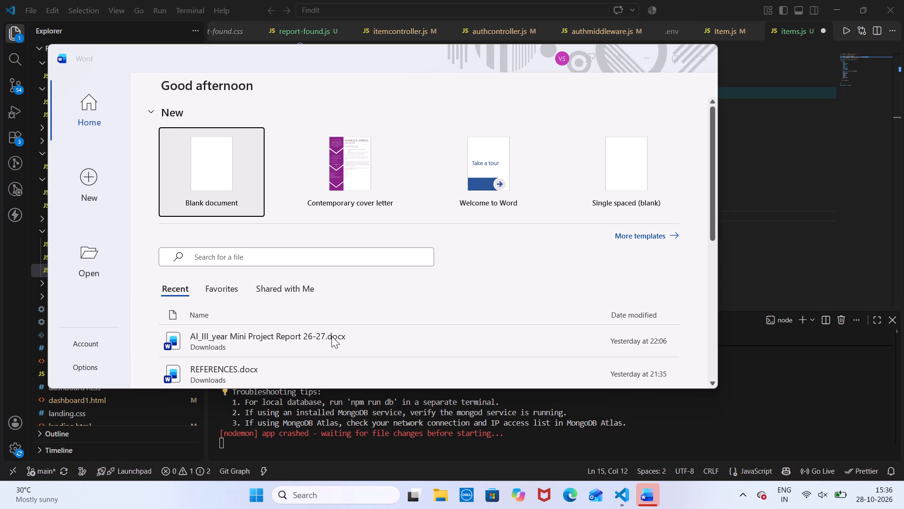
double_click(331, 336)
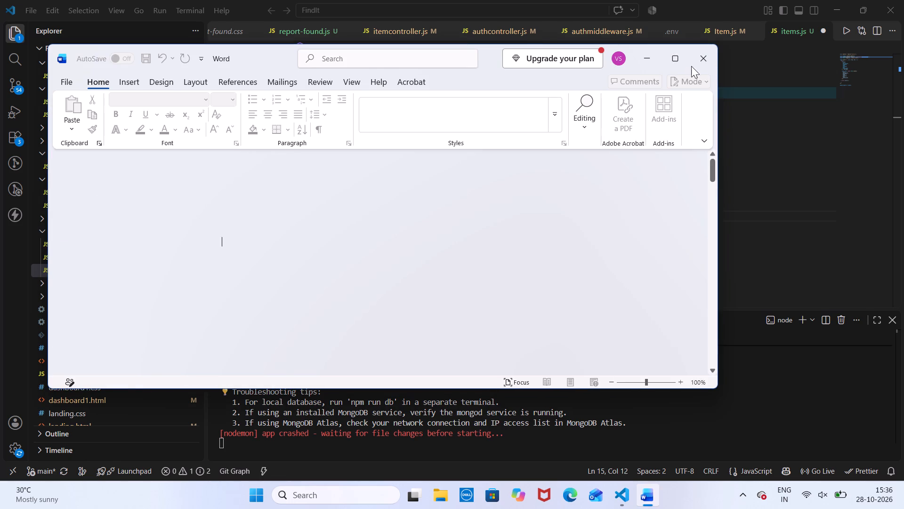
click(676, 61)
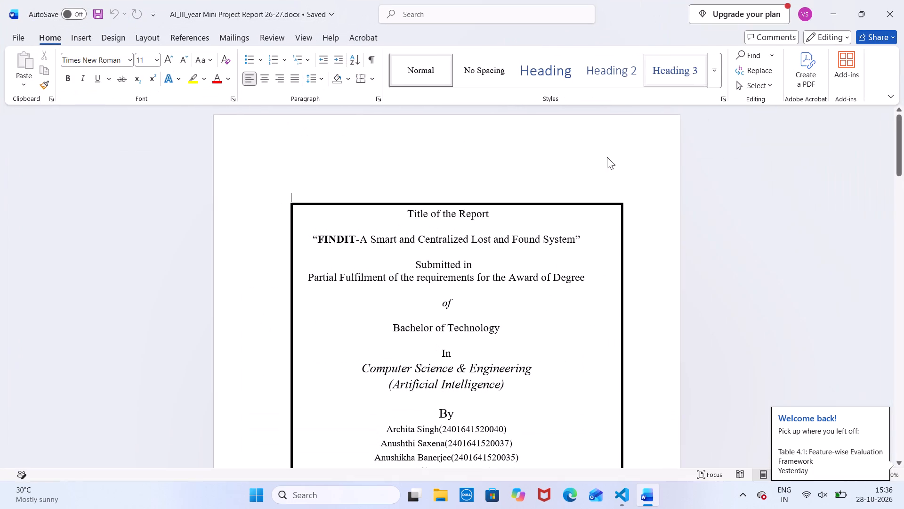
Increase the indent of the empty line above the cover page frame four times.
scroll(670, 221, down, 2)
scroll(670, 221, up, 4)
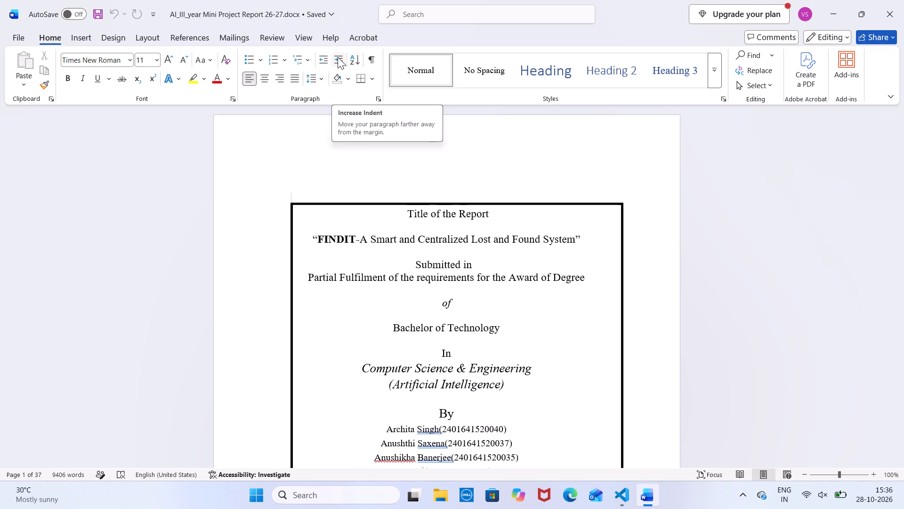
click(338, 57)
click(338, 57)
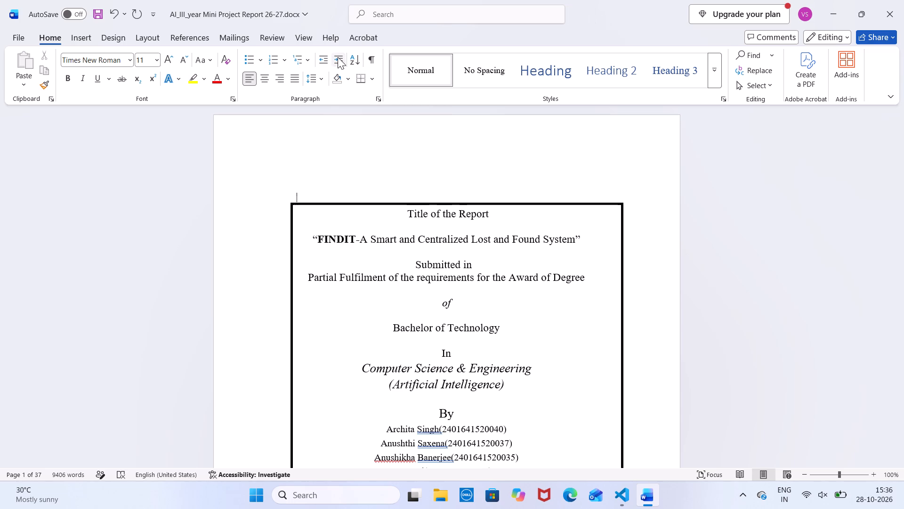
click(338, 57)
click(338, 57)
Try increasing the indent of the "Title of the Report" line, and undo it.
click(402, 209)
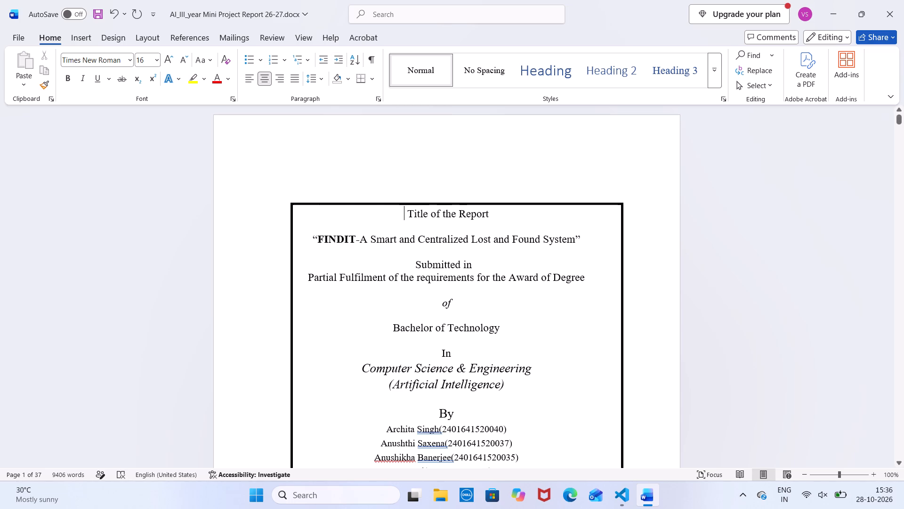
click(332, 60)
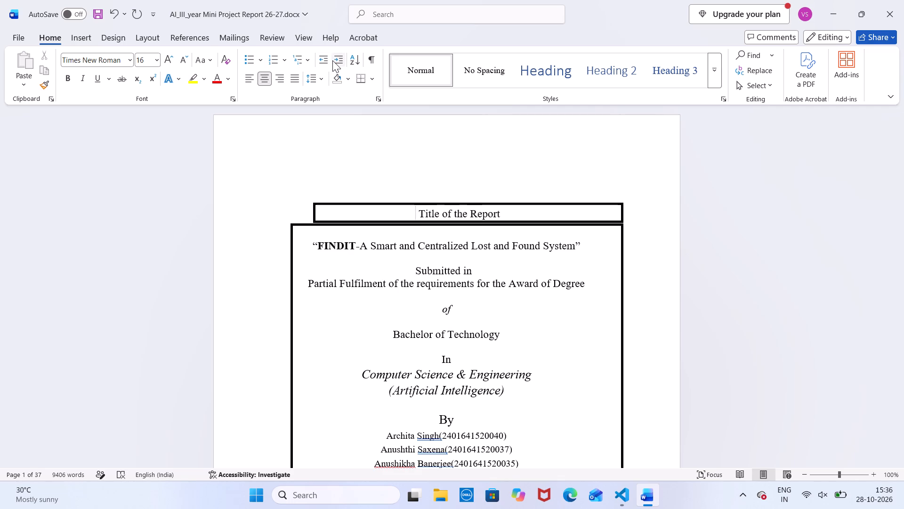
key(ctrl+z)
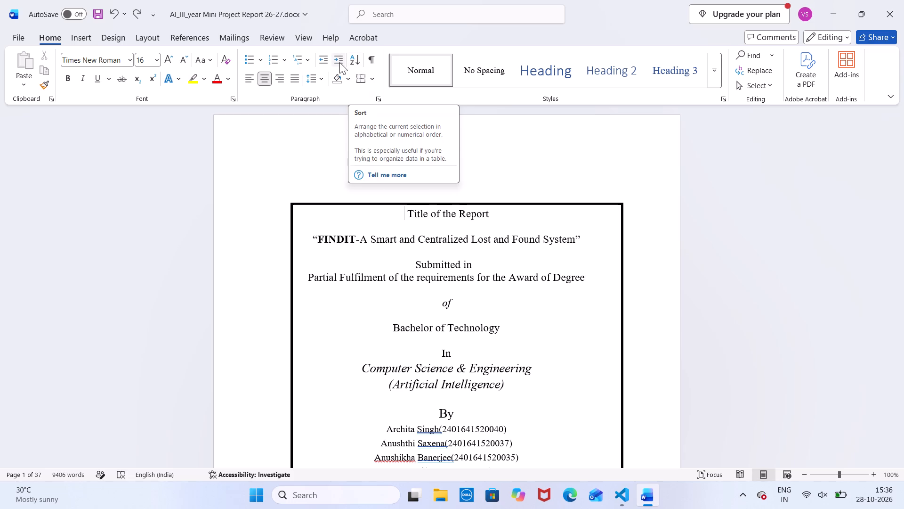
Set the line spacing of the "Title of the Report" line to 1.5.
click(317, 74)
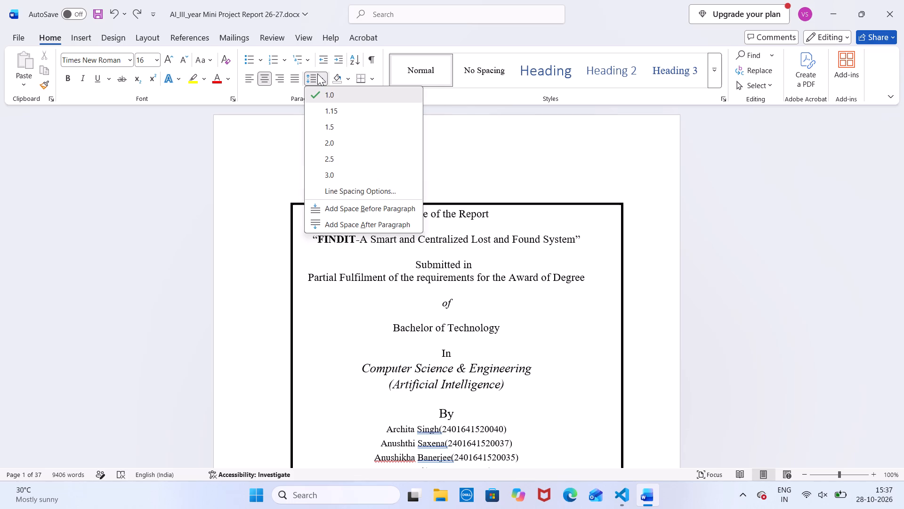
click(345, 122)
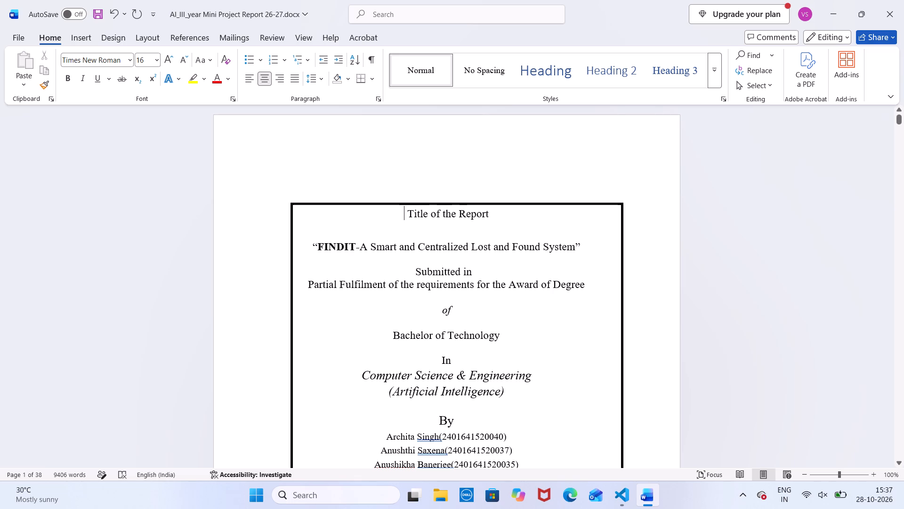
Examine the cover page layout and how its frame fits across the page break.
scroll(521, 279, down, 5)
scroll(521, 279, up, 1)
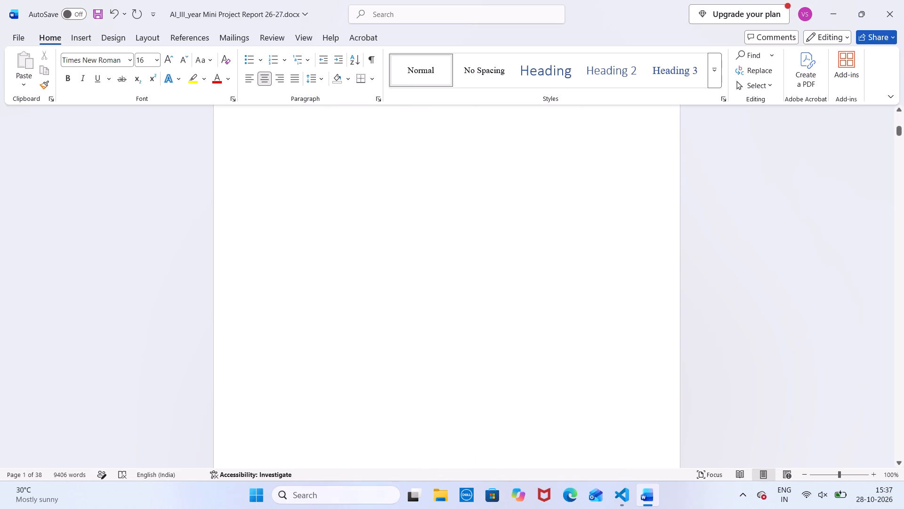
scroll(521, 279, up, 1)
scroll(521, 279, down, 2)
scroll(521, 279, up, 2)
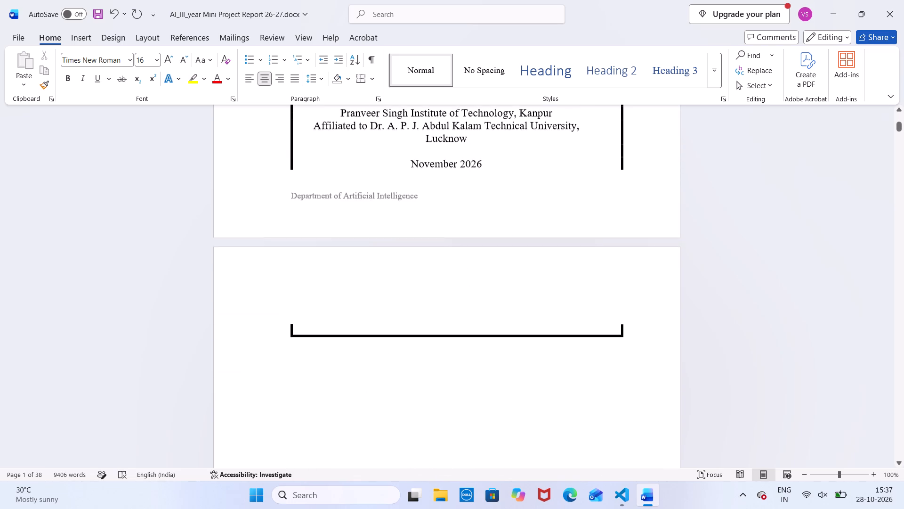
scroll(521, 279, up, 3)
scroll(521, 279, down, 1)
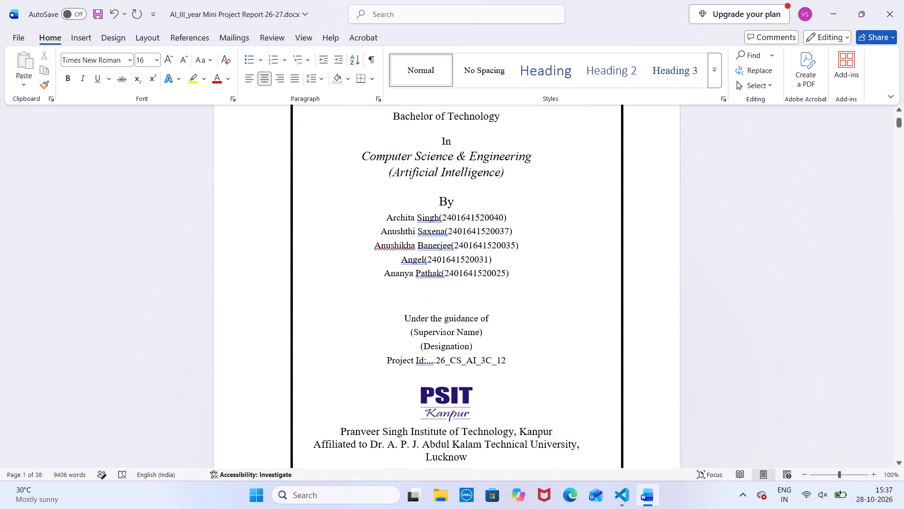
scroll(521, 279, up, 2)
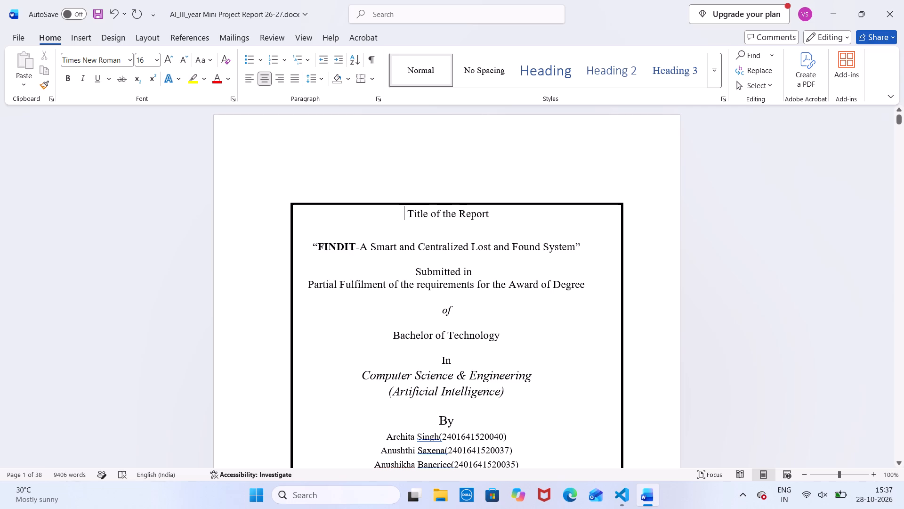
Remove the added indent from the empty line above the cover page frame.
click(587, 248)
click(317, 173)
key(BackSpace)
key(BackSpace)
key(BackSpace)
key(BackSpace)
Delete the extra blank line between the student list and "Under the guidance of" on the cover page.
scroll(318, 173, down, 2)
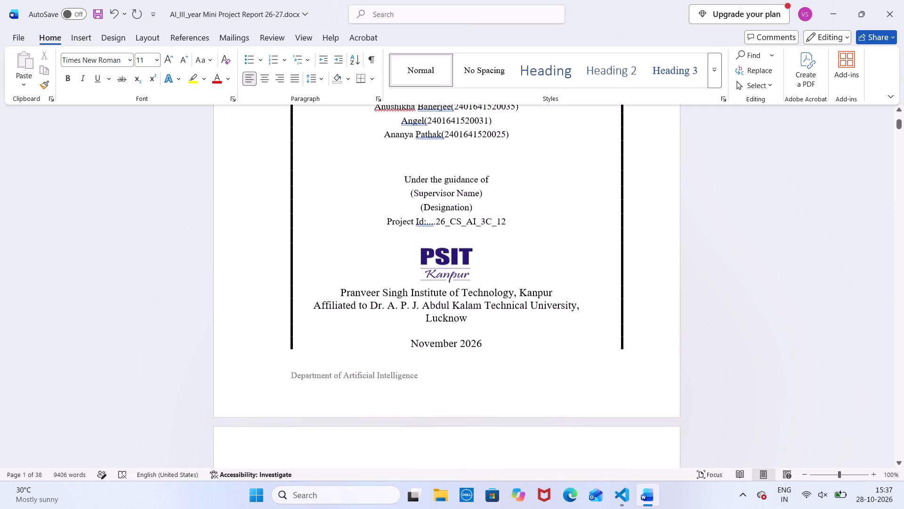
scroll(318, 173, up, 2)
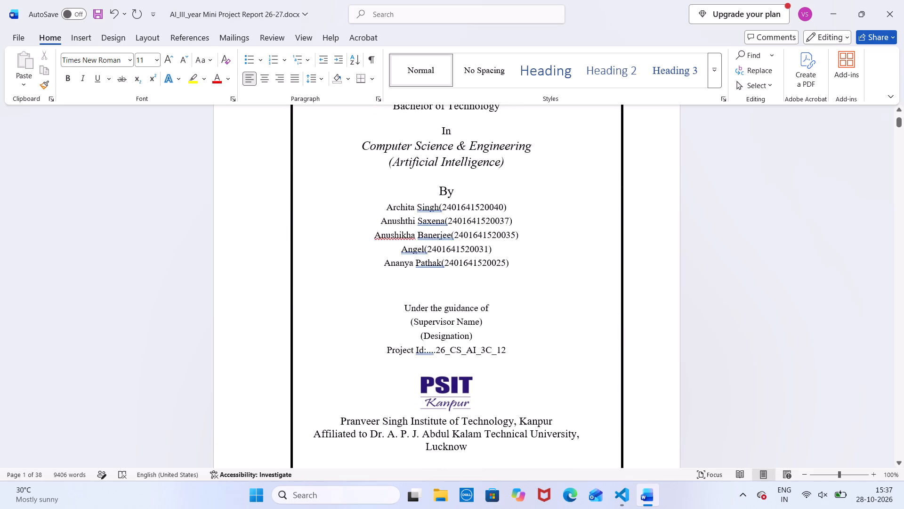
click(409, 293)
key(BackSpace)
key(BackSpace)
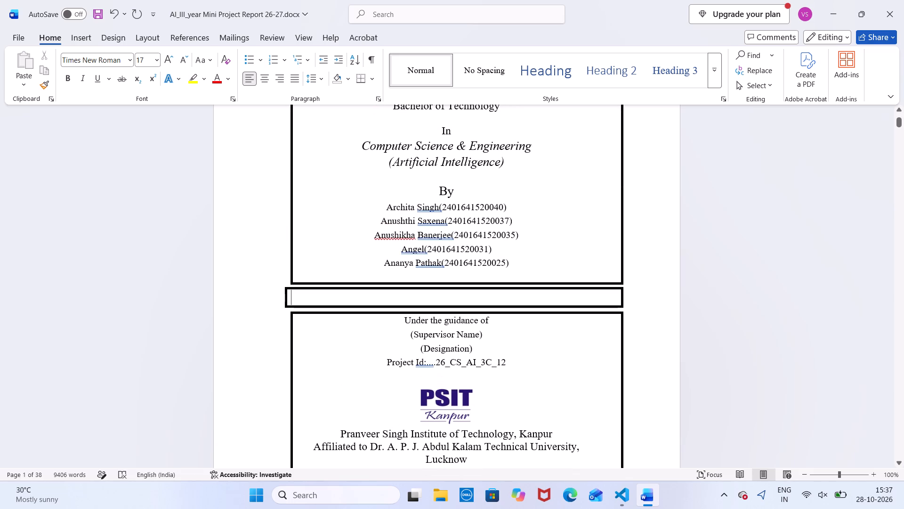
key(BackSpace)
Set the line spacing of the whole Declaration page, from its heading through the student names, to 1.5.
scroll(409, 293, down, 2)
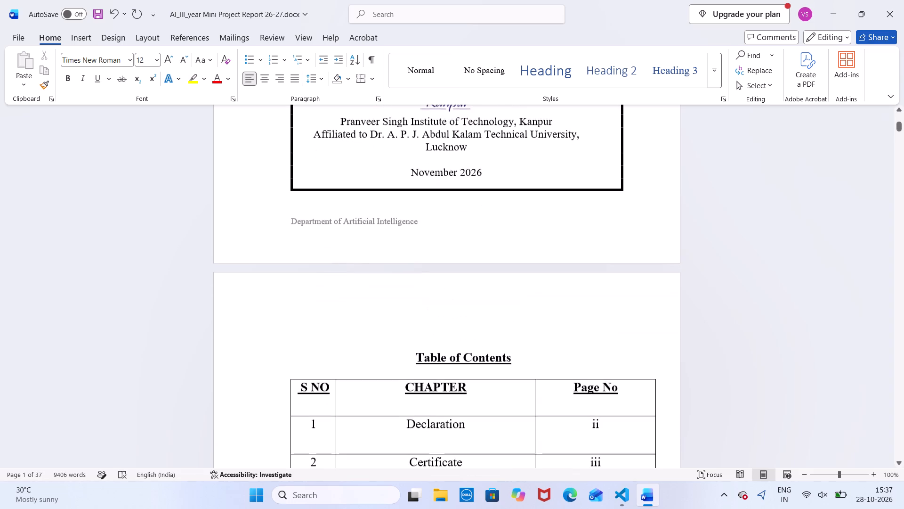
scroll(409, 293, up, 3)
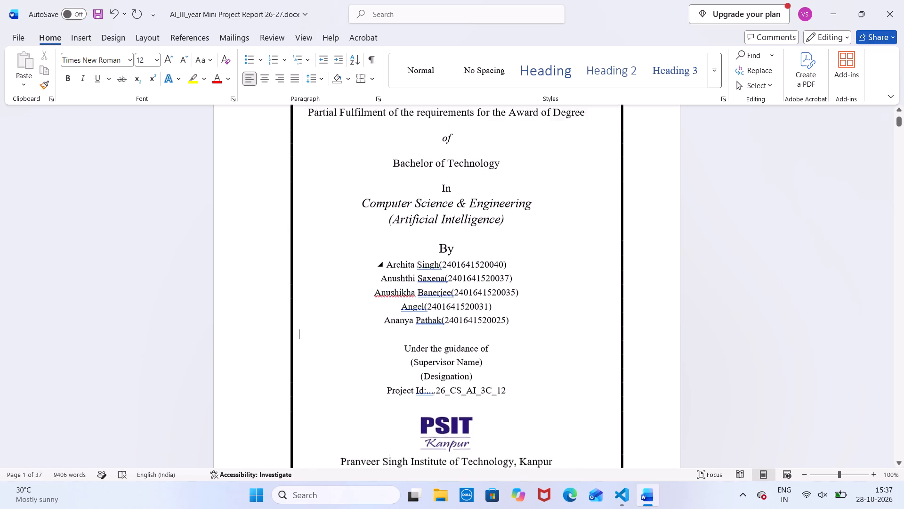
scroll(409, 293, up, 1)
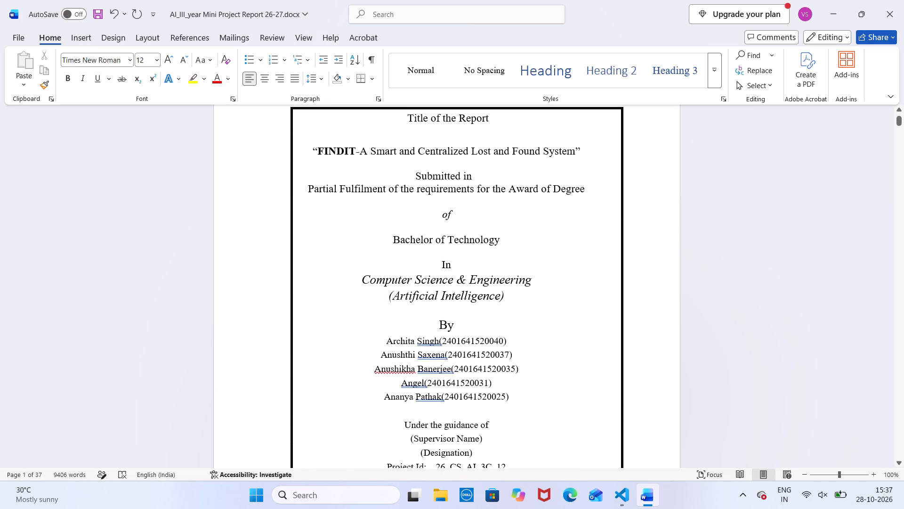
scroll(502, 318, down, 3)
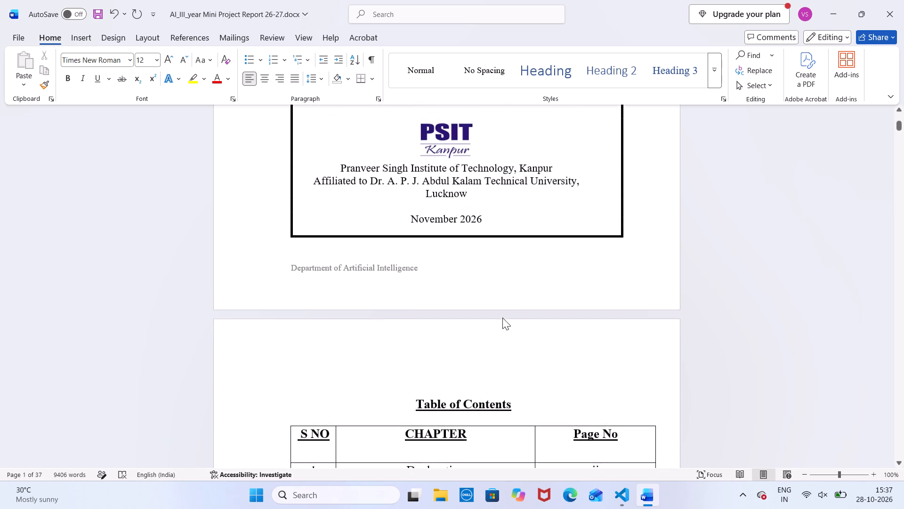
scroll(502, 318, down, 2)
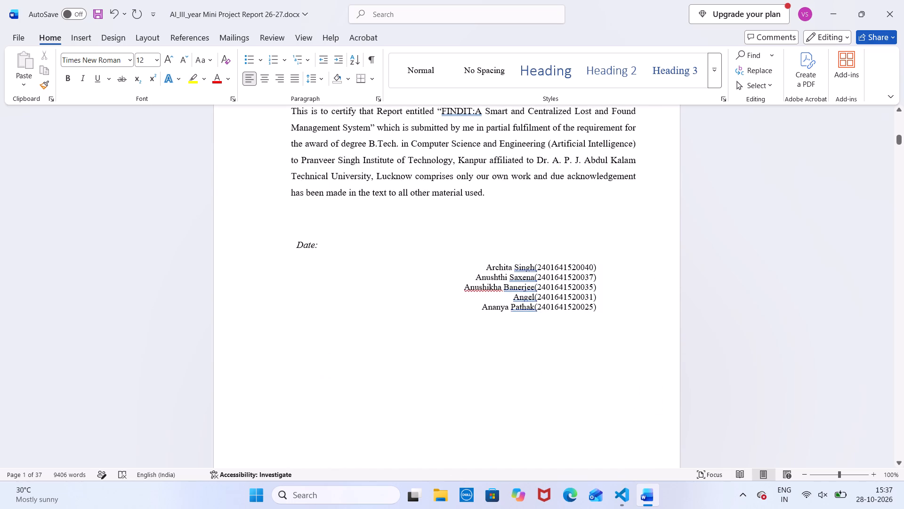
scroll(502, 318, up, 2)
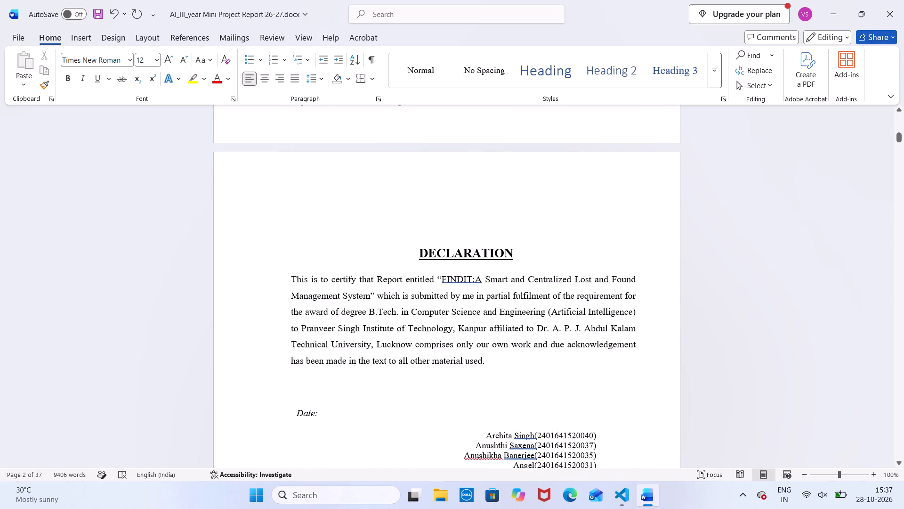
drag(412, 248, 581, 170)
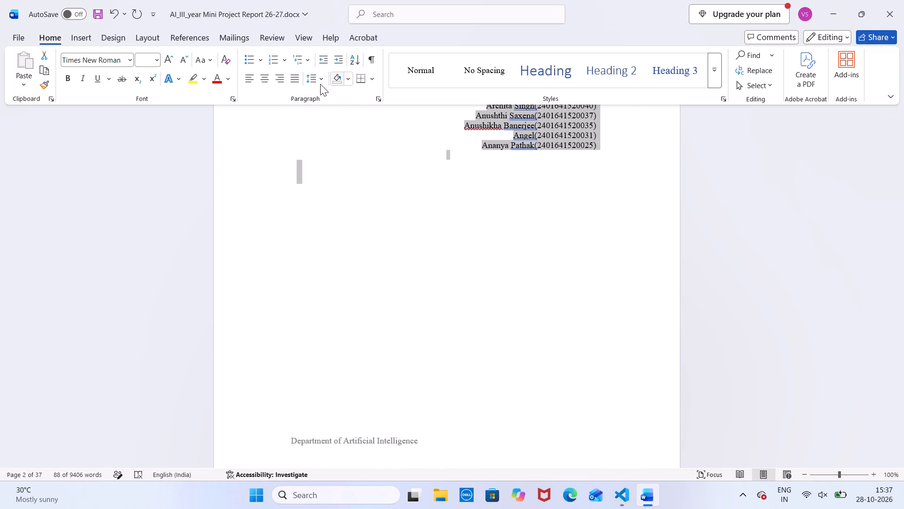
click(320, 84)
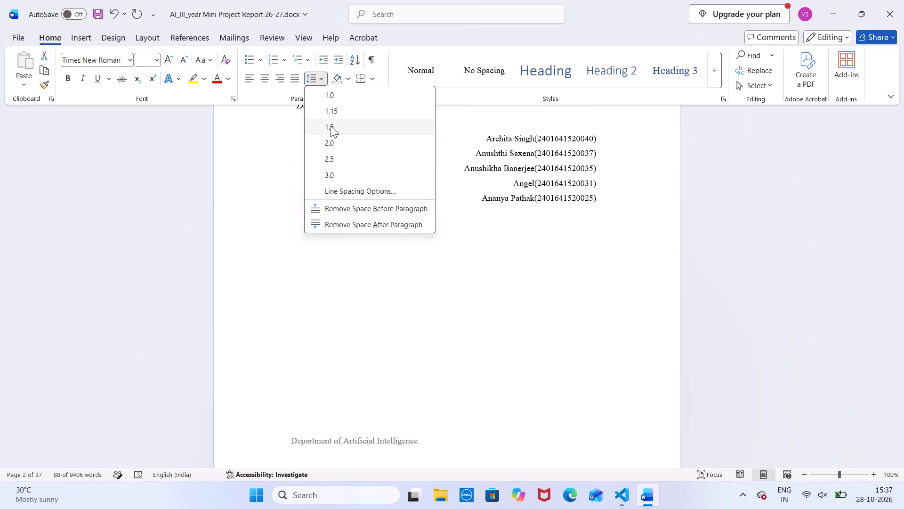
click(331, 126)
scroll(356, 196, up, 2)
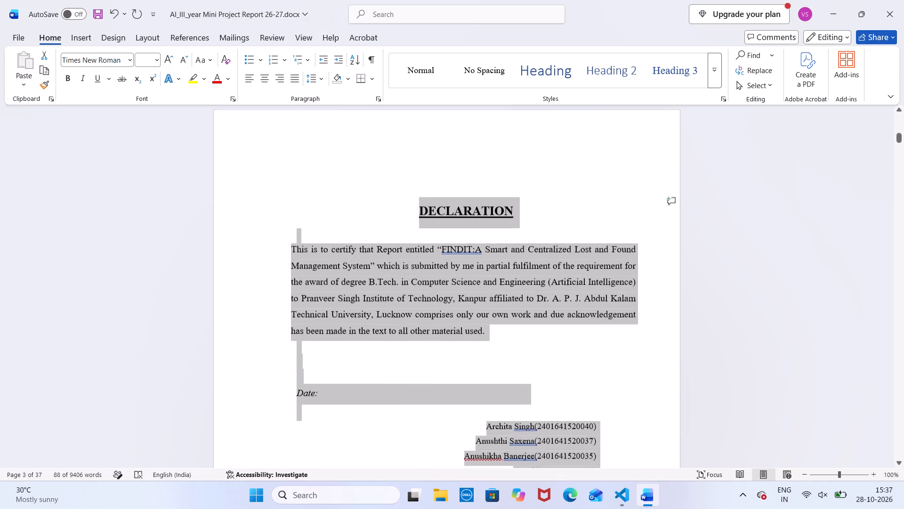
click(355, 196)
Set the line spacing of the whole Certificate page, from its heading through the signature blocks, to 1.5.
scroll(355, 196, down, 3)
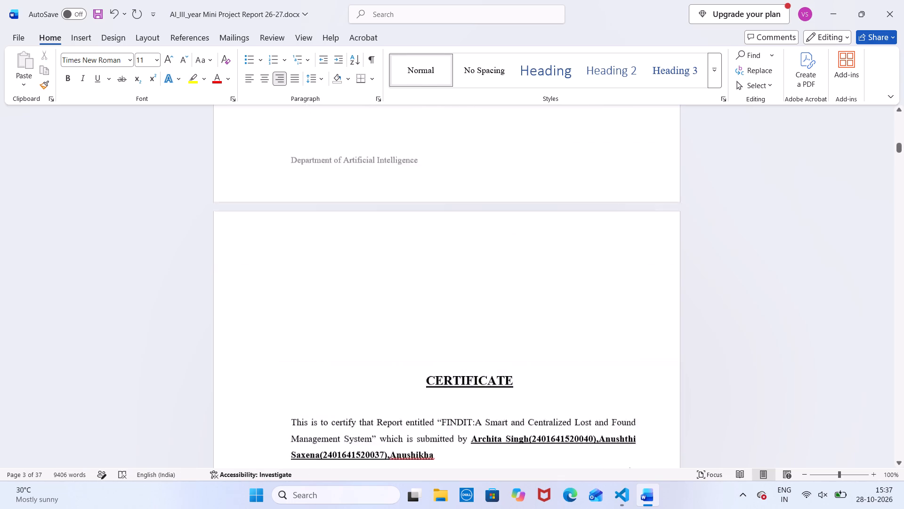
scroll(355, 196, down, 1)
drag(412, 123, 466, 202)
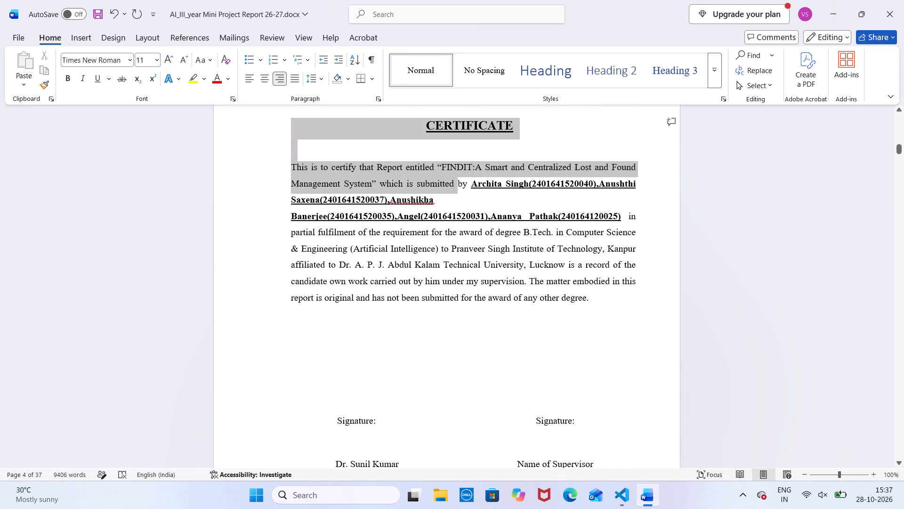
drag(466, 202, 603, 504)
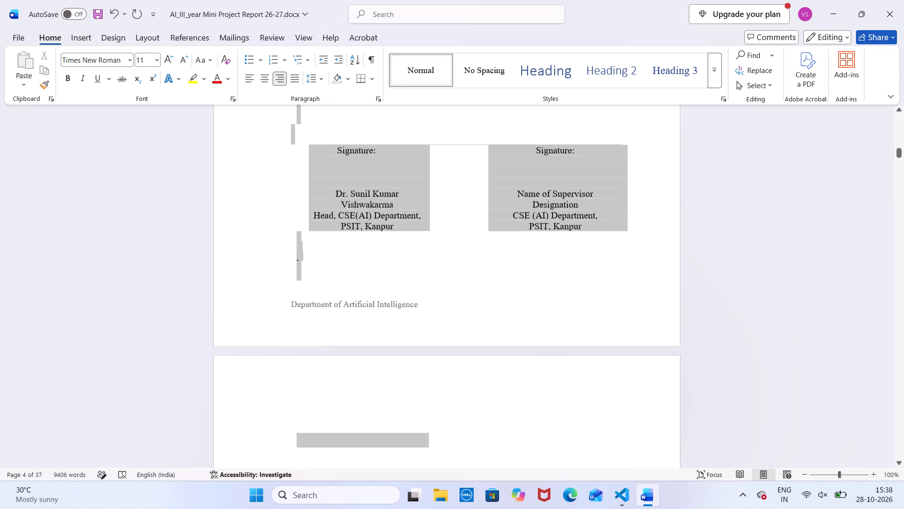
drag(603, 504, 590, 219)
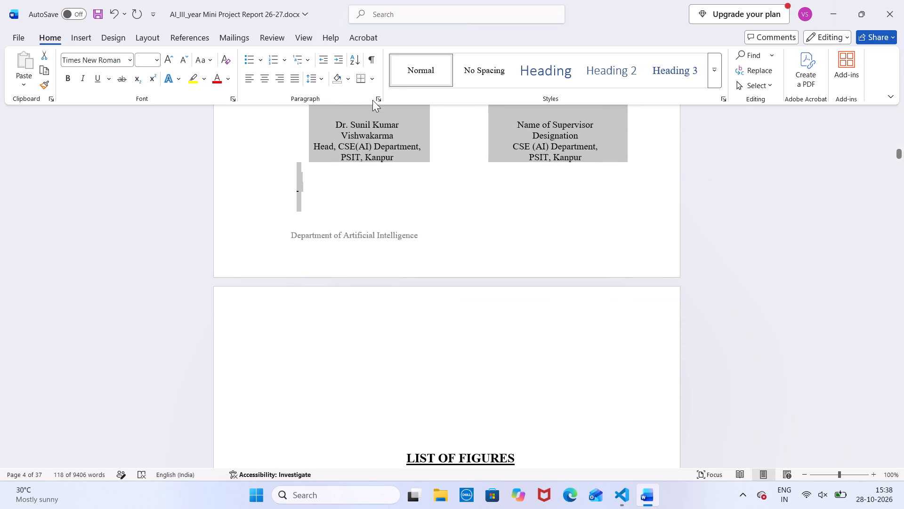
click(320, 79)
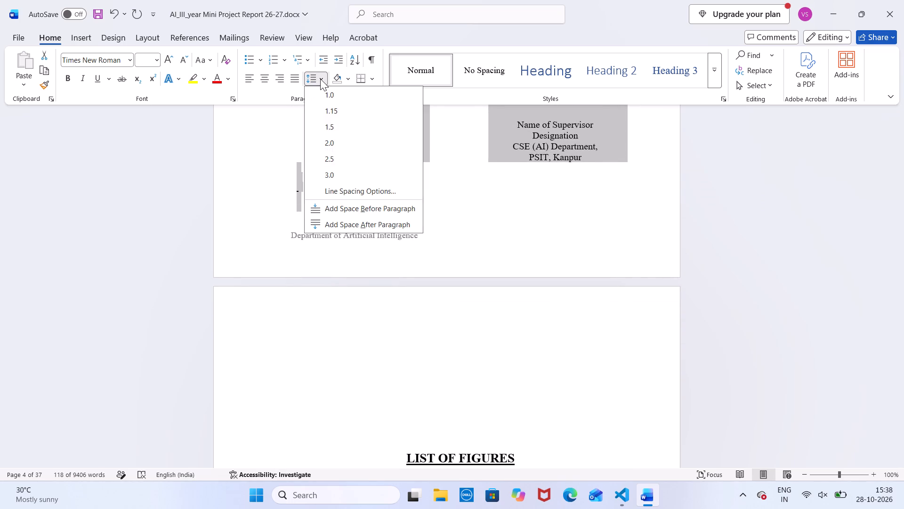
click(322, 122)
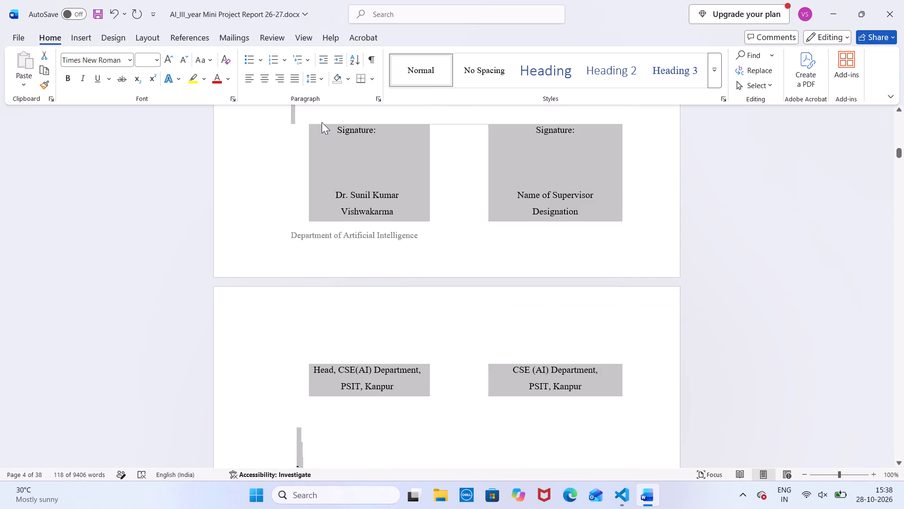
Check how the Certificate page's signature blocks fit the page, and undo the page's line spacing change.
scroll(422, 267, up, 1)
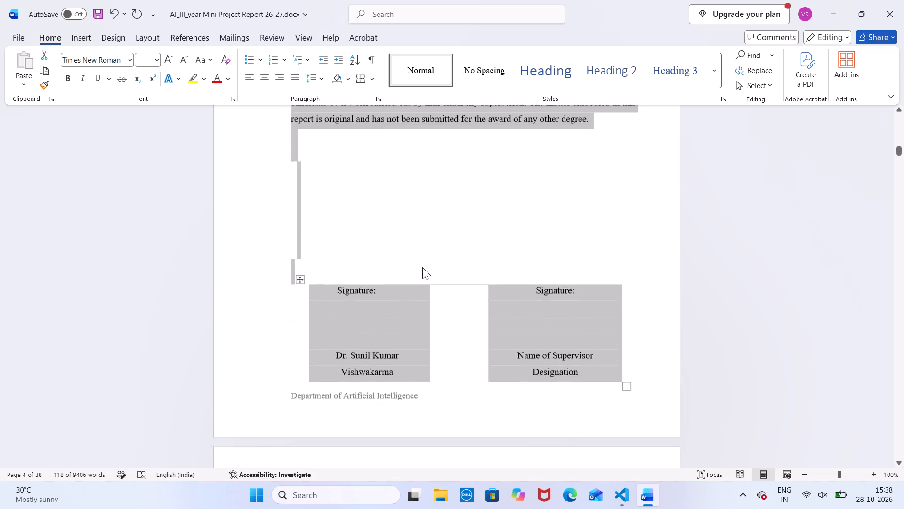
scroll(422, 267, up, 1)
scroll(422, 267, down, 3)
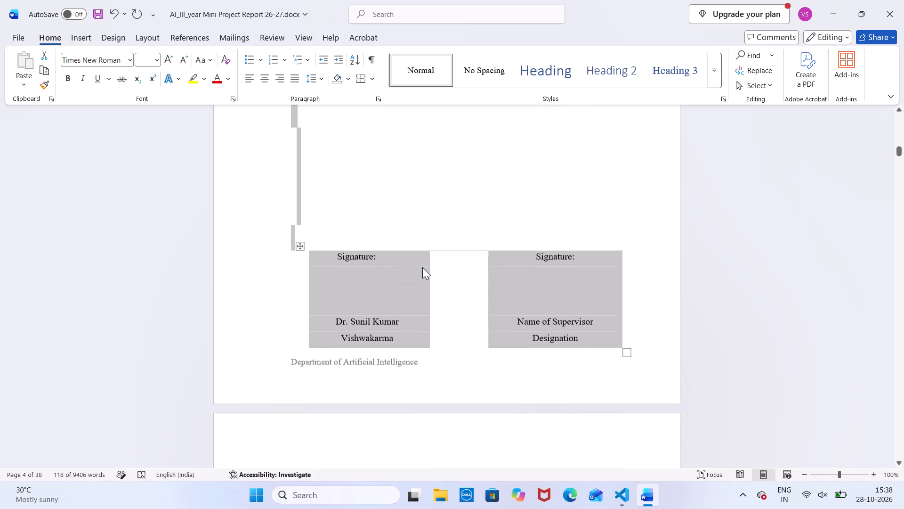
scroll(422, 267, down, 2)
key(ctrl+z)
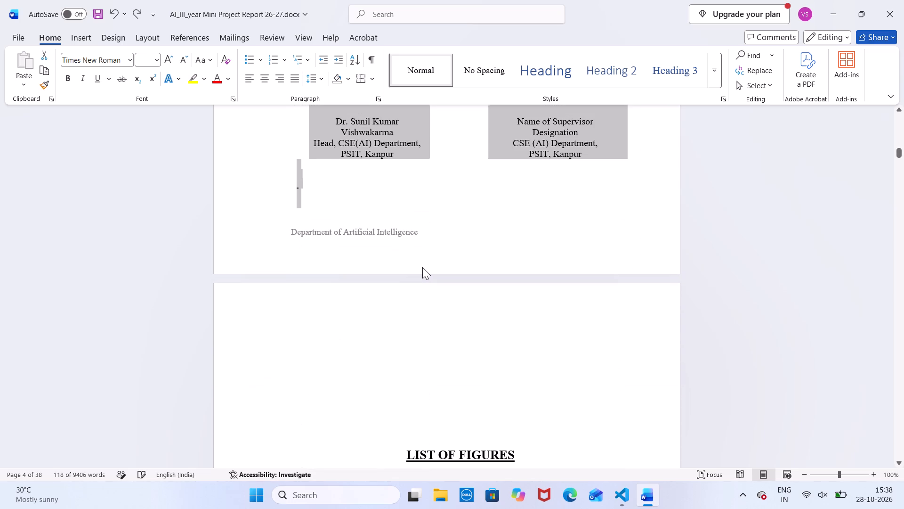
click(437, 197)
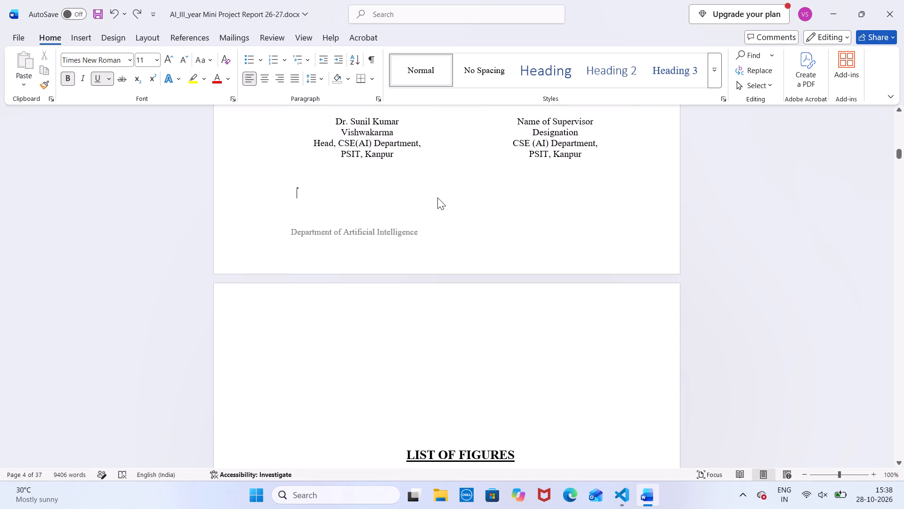
Examine the layout of the front matter pages, from the cover page through the acknowledgement signatures and the Abstract.
scroll(437, 197, up, 7)
scroll(437, 197, down, 1)
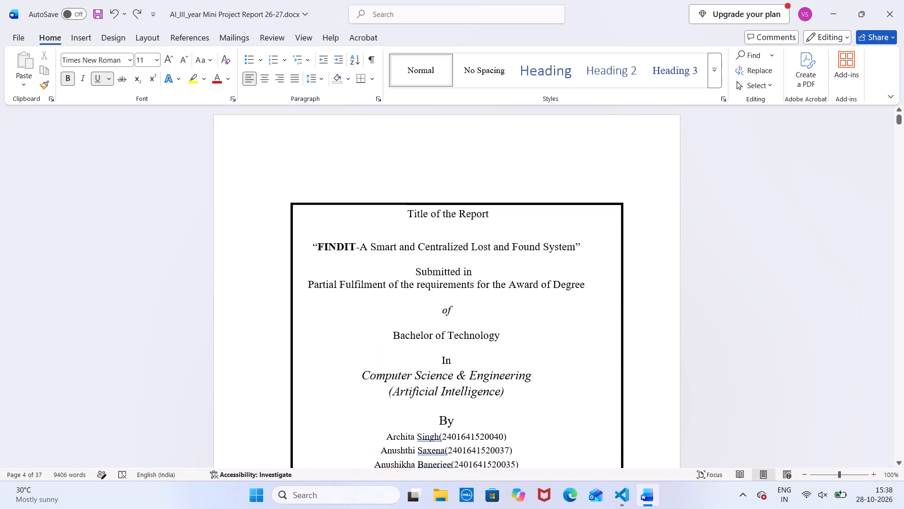
scroll(437, 197, down, 7)
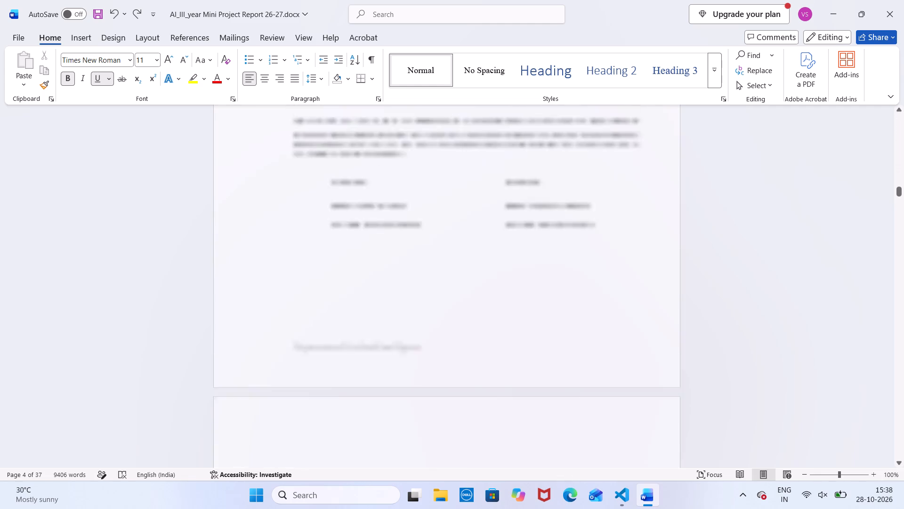
scroll(437, 197, down, 1)
scroll(437, 197, up, 3)
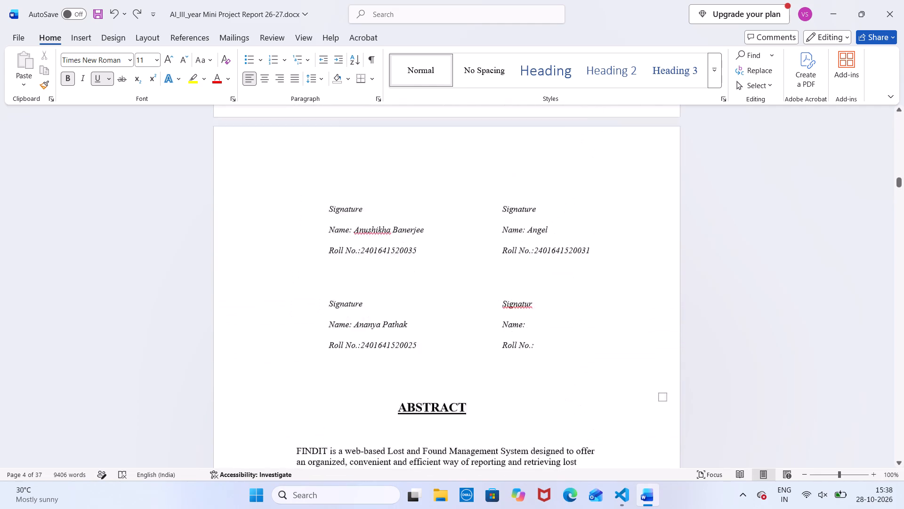
scroll(437, 197, down, 2)
Delete the extra blank lines at the top of the page above the "LIST OF TABLES" heading.
scroll(437, 197, up, 6)
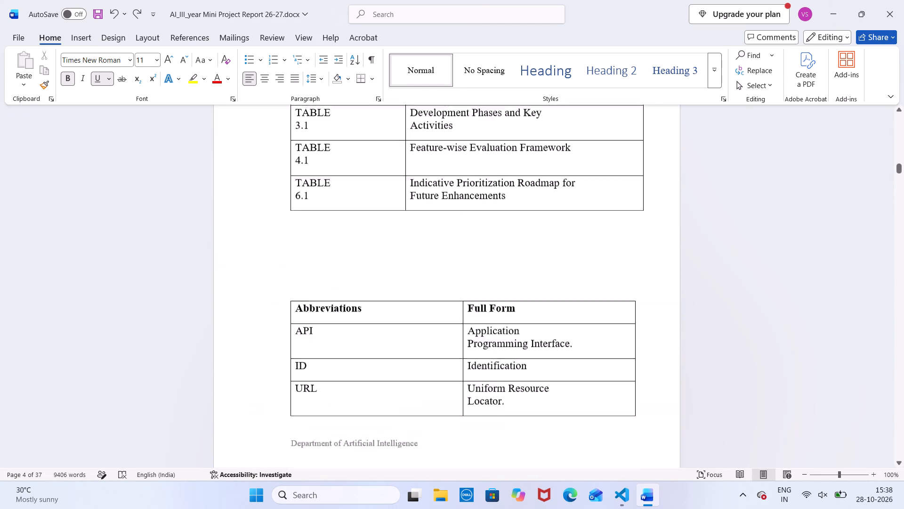
scroll(437, 197, up, 1)
scroll(437, 197, down, 1)
click(359, 377)
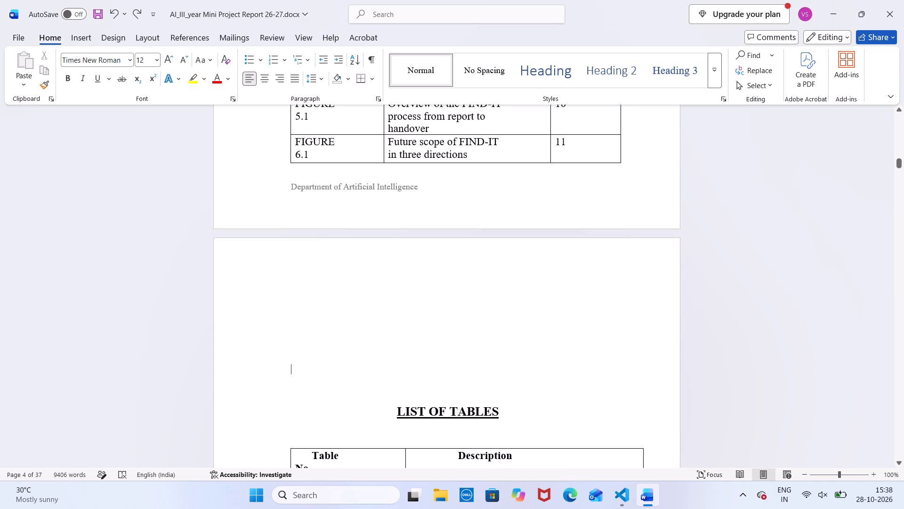
key(BackSpace)
key(BackSpace)
key(BackSpace)
key(BackSpace)
key(BackSpace)
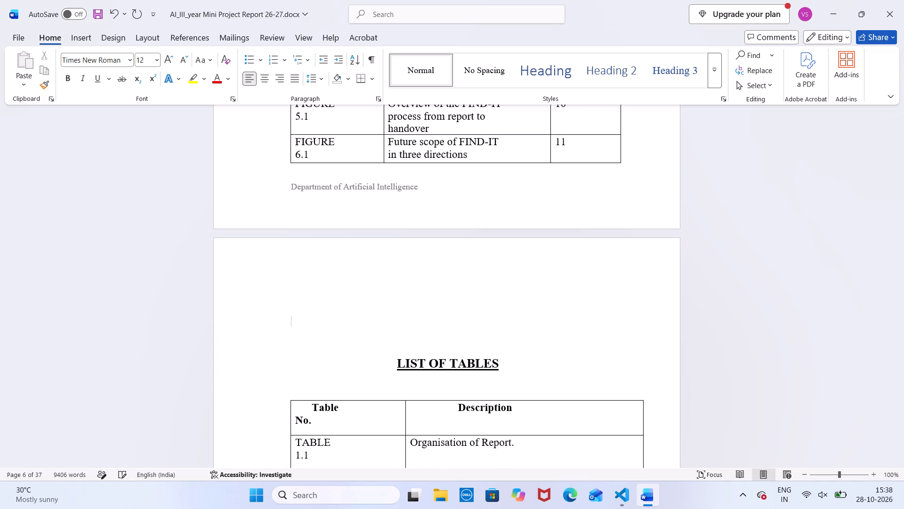
Set the line spacing of all text from the "CHAPTER 1 INTRODUCTION" heading to the end of the references to 1.5.
scroll(359, 377, down, 5)
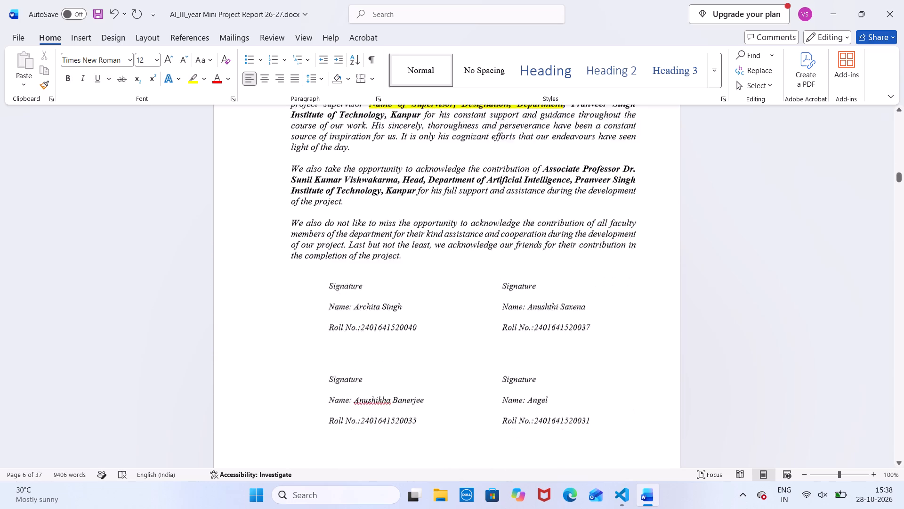
scroll(359, 377, down, 2)
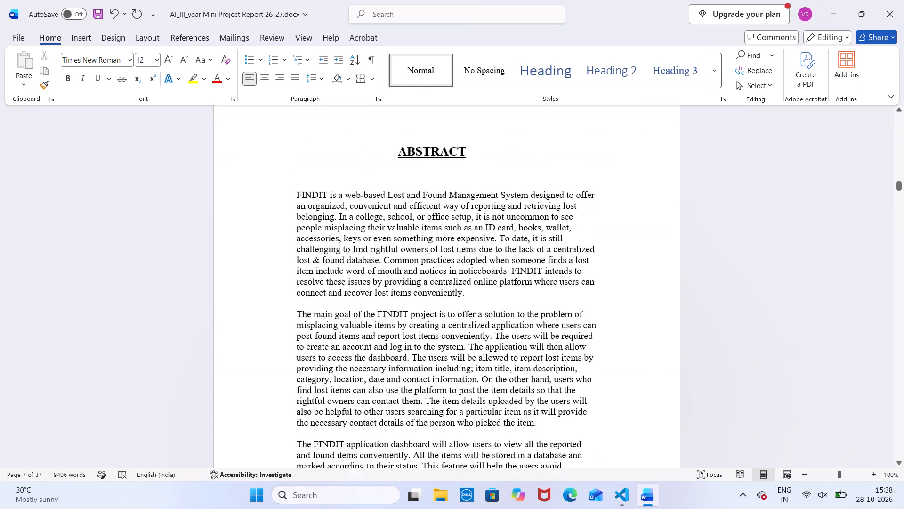
scroll(359, 377, down, 3)
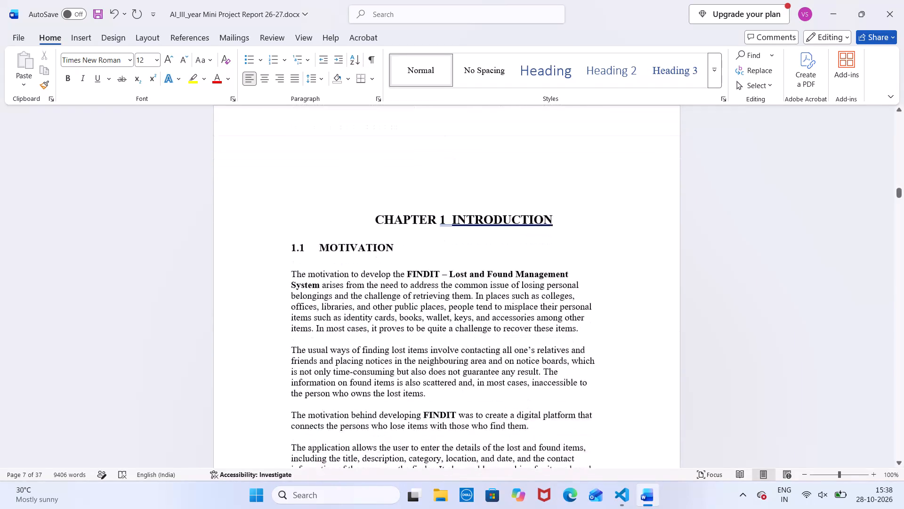
scroll(359, 377, down, 1)
drag(373, 181, 481, 321)
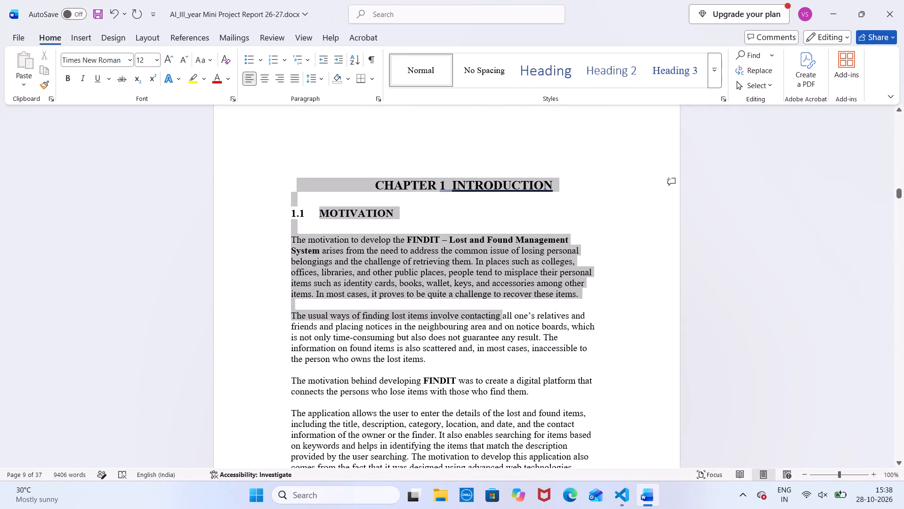
drag(481, 321, 558, 508)
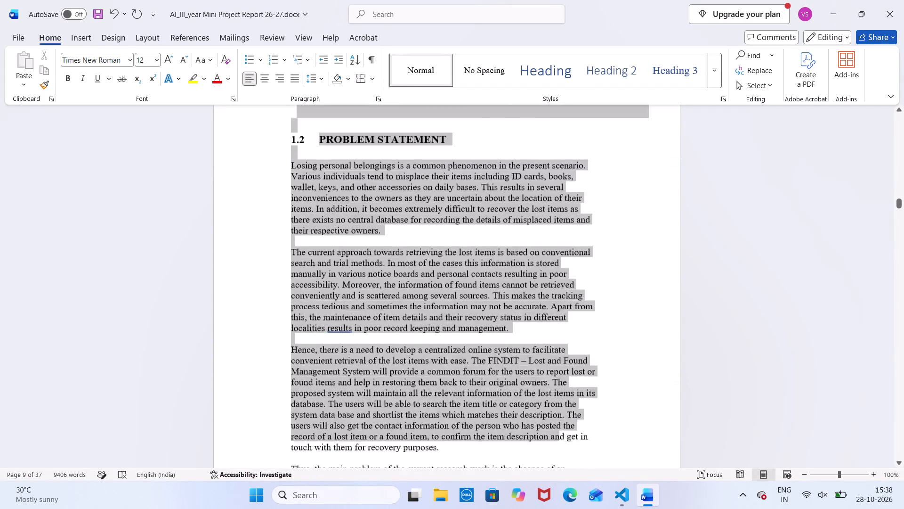
drag(558, 508, 558, 507)
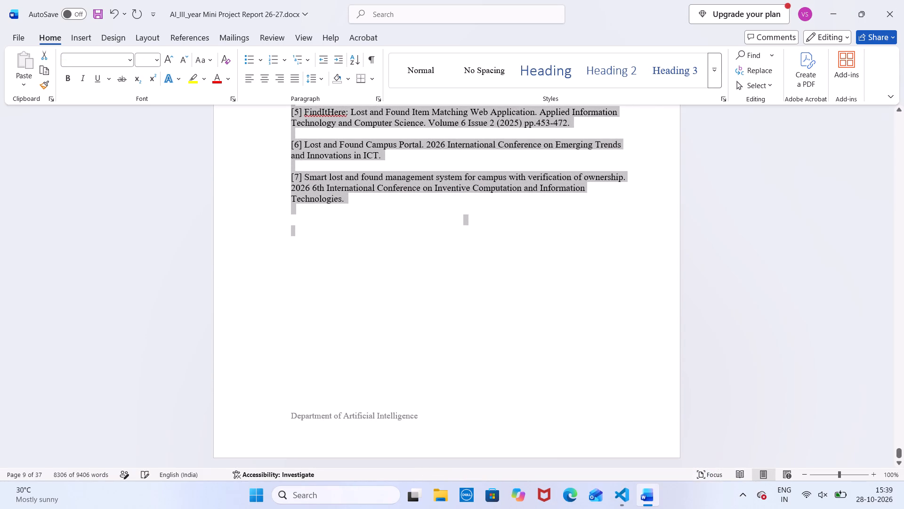
click(320, 81)
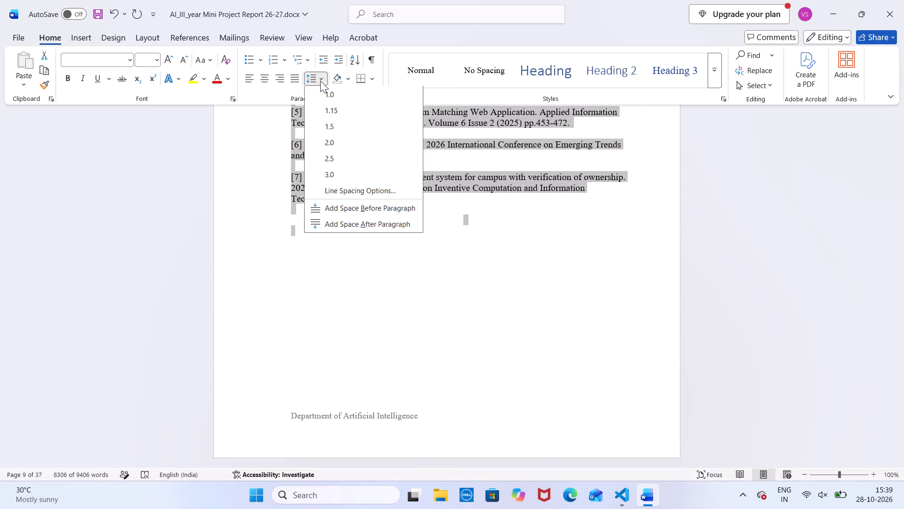
click(322, 122)
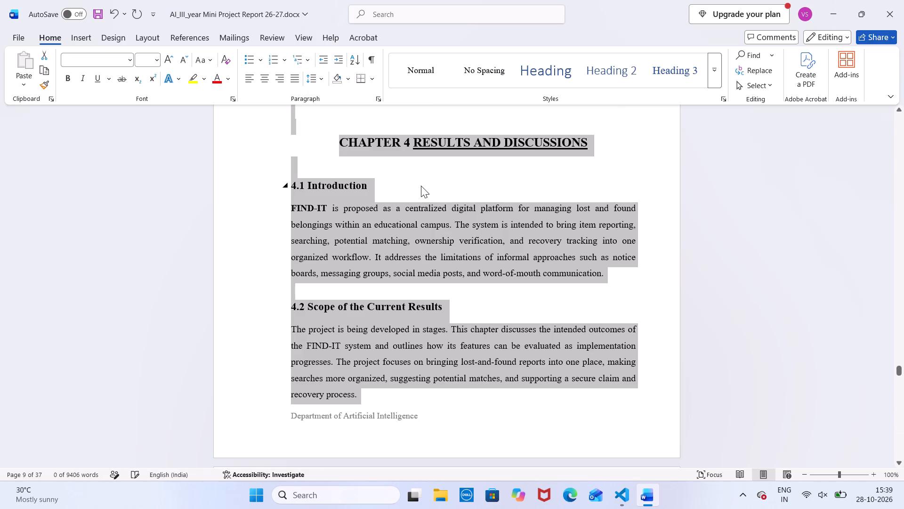
click(421, 186)
Delete the extra blank lines above the "CHAPTER 4 RESULTS AND DISCUSSIONS" heading.
scroll(421, 186, up, 3)
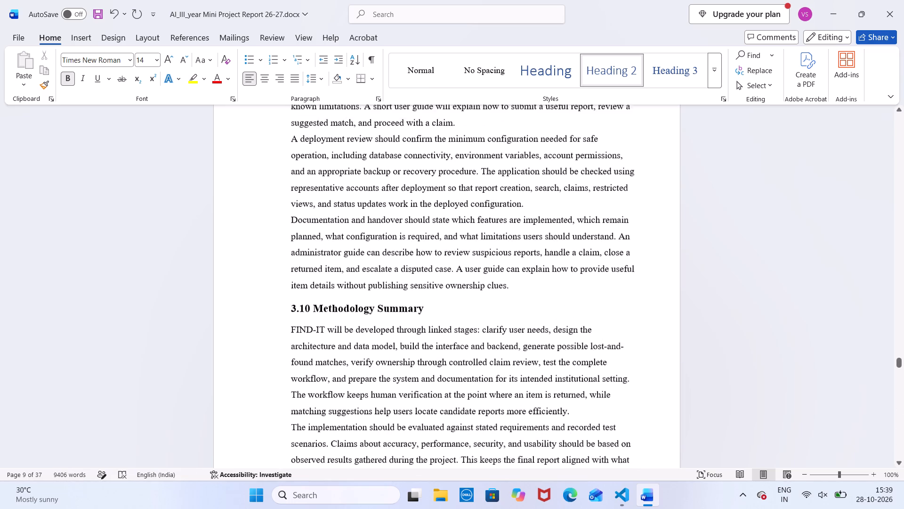
scroll(421, 186, up, 2)
scroll(421, 186, down, 6)
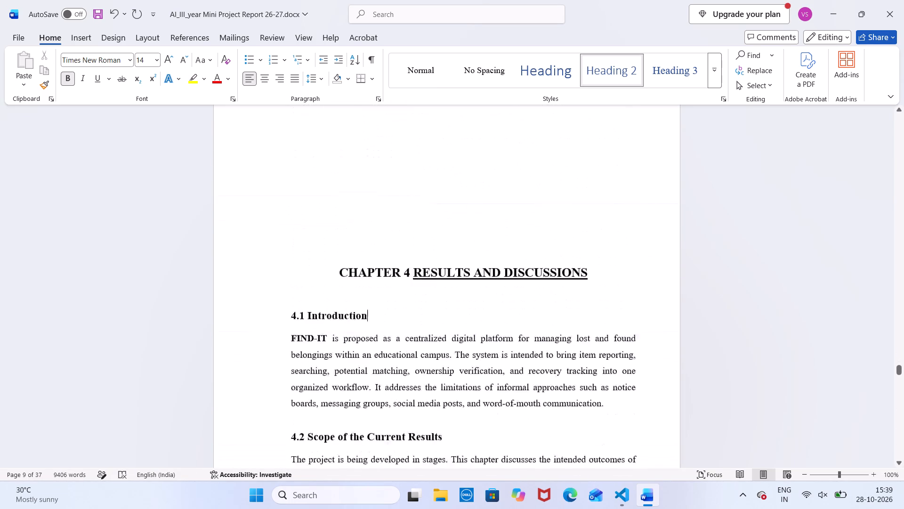
click(324, 165)
key(BackSpace)
key(BackSpace)
key(BackSpace)
key(BackSpace)
key(BackSpace)
key(BackSpace)
key(BackSpace)
key(BackSpace)
key(BackSpace)
key(BackSpace)
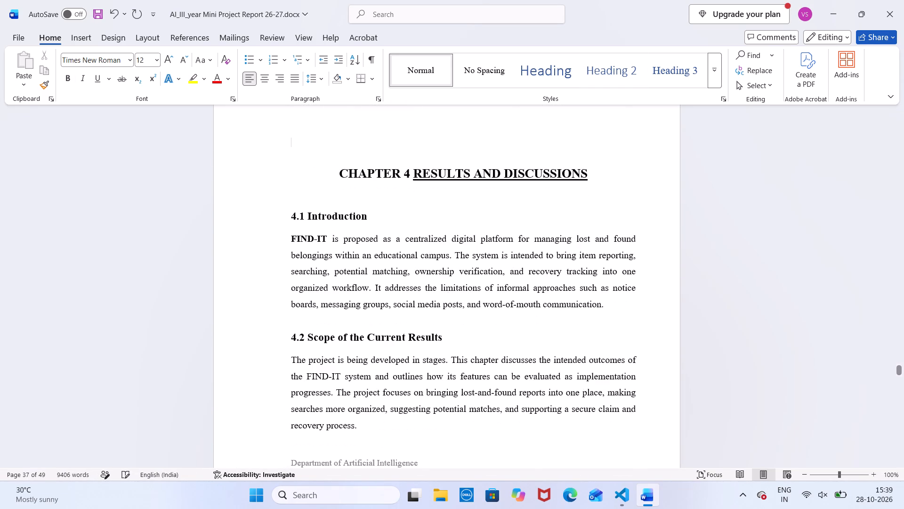
key(BackSpace)
key(BackSpace)
key(BackSpace)
key(BackSpace)
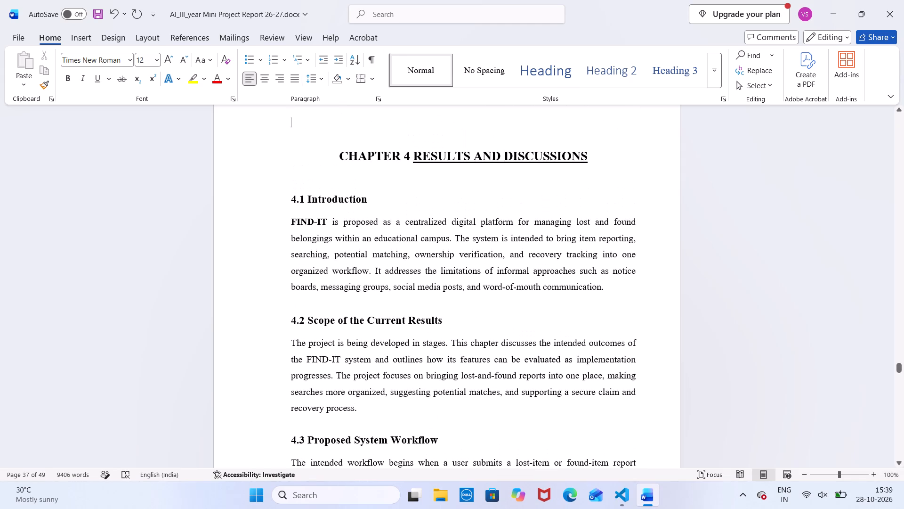
scroll(324, 165, up, 1)
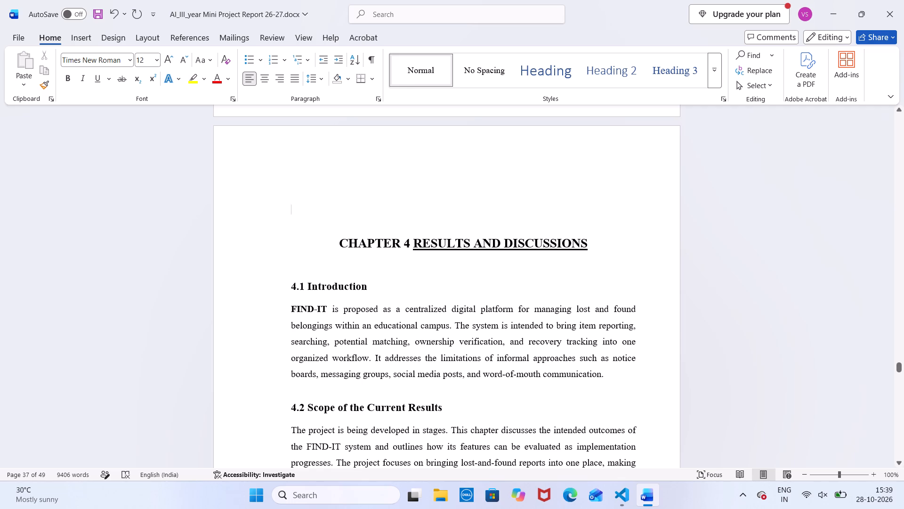
key(BackSpace)
Delete the extra blank lines at the top of the page above the "CHAPTER 3 METHODOLOGY" heading.
scroll(295, 198, up, 2)
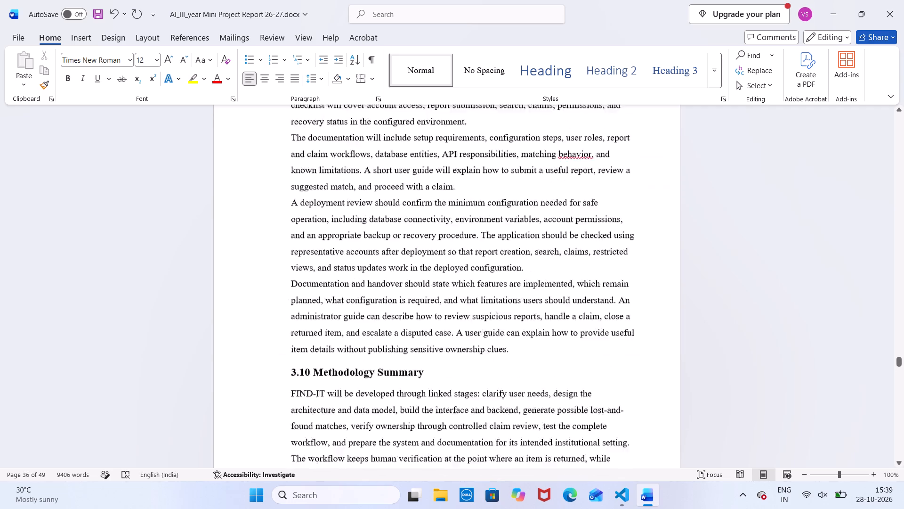
scroll(295, 198, up, 3)
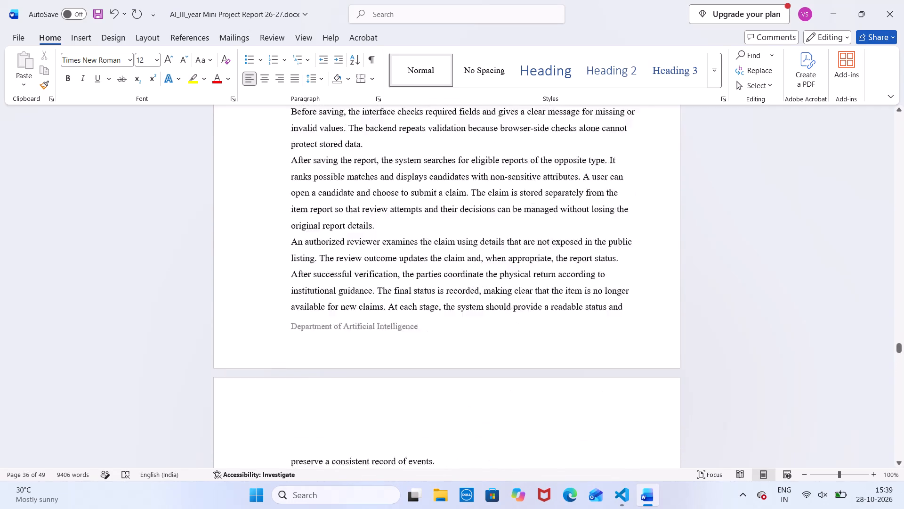
scroll(295, 198, up, 2)
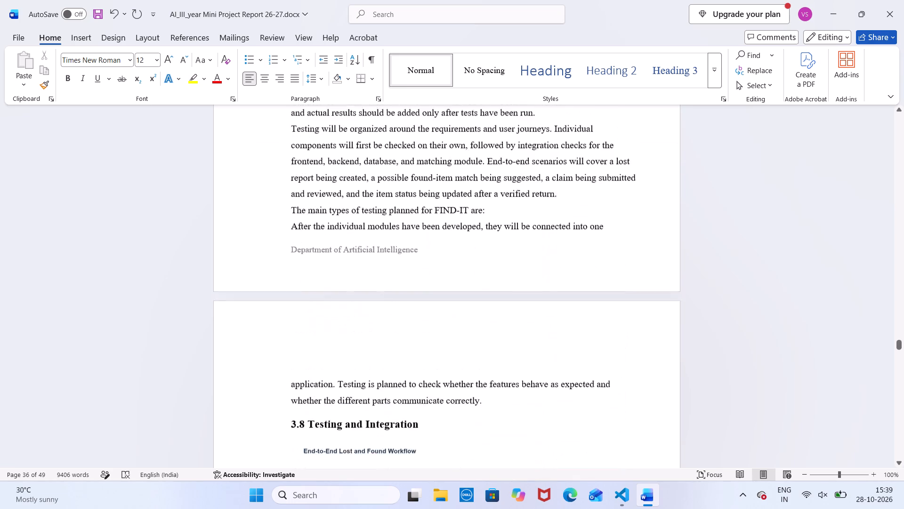
scroll(295, 198, up, 3)
scroll(295, 198, down, 1)
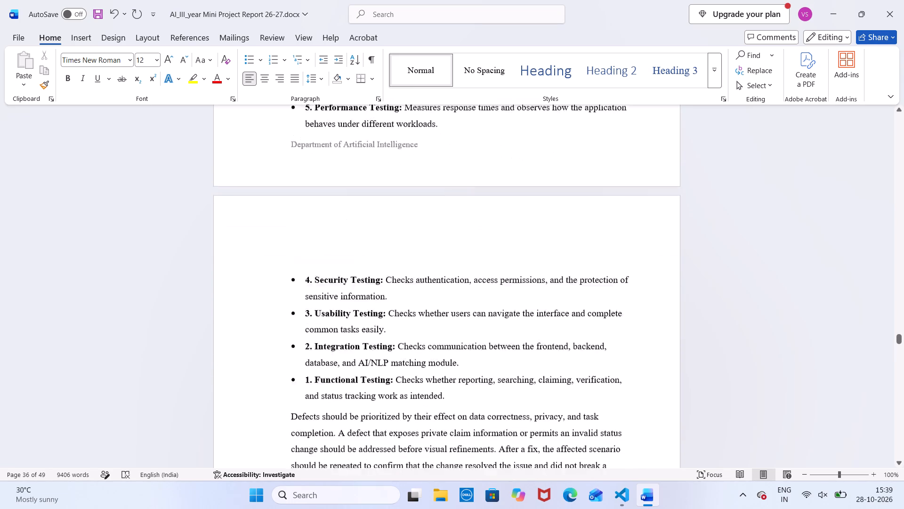
scroll(295, 198, down, 1)
scroll(295, 198, up, 3)
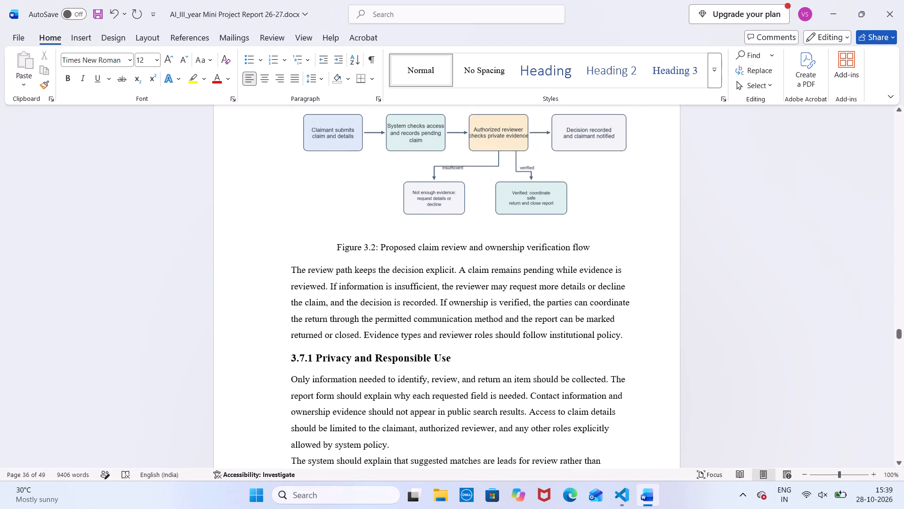
scroll(295, 198, up, 3)
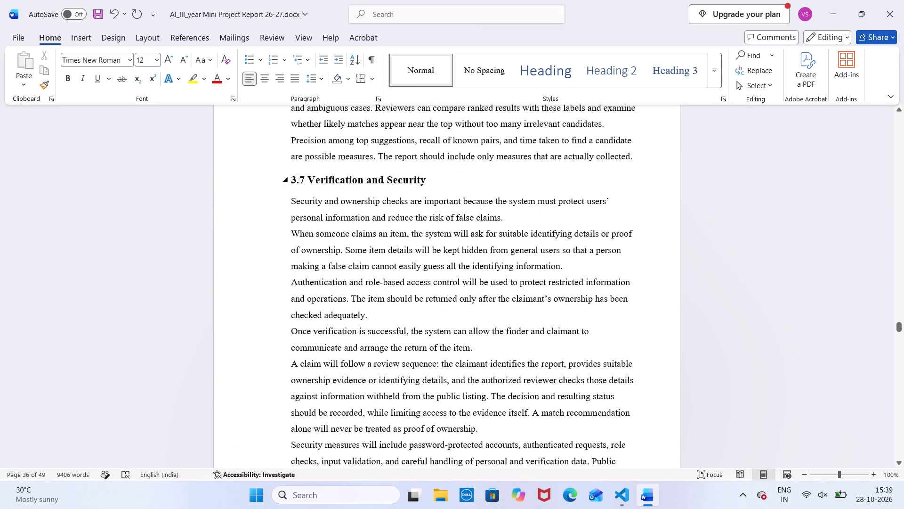
scroll(295, 198, up, 3)
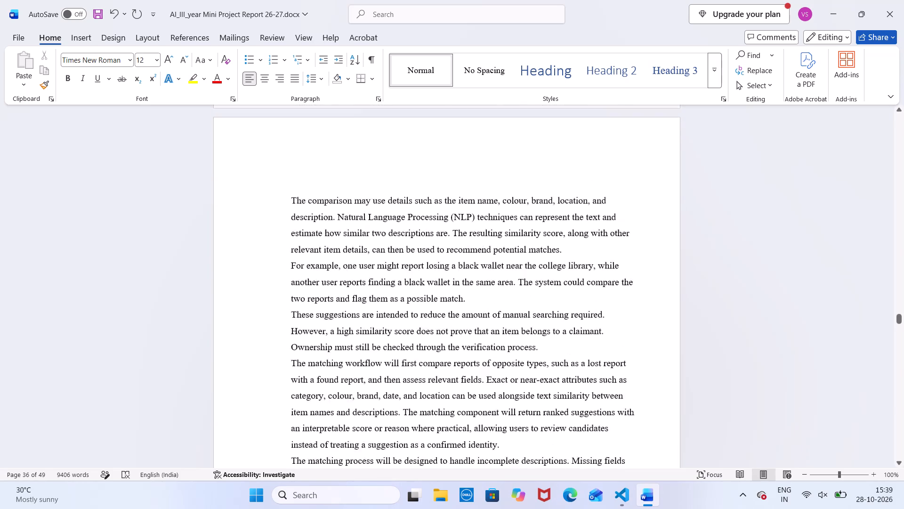
scroll(295, 198, up, 3)
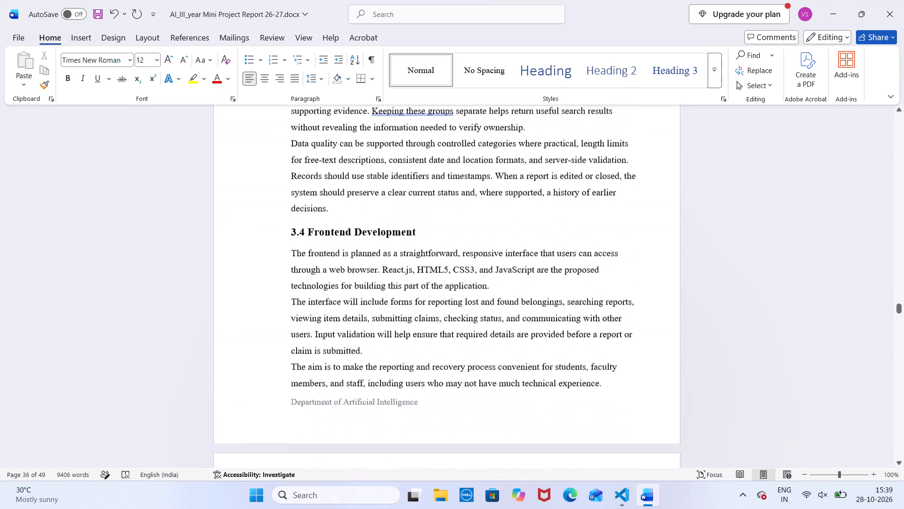
scroll(295, 198, up, 2)
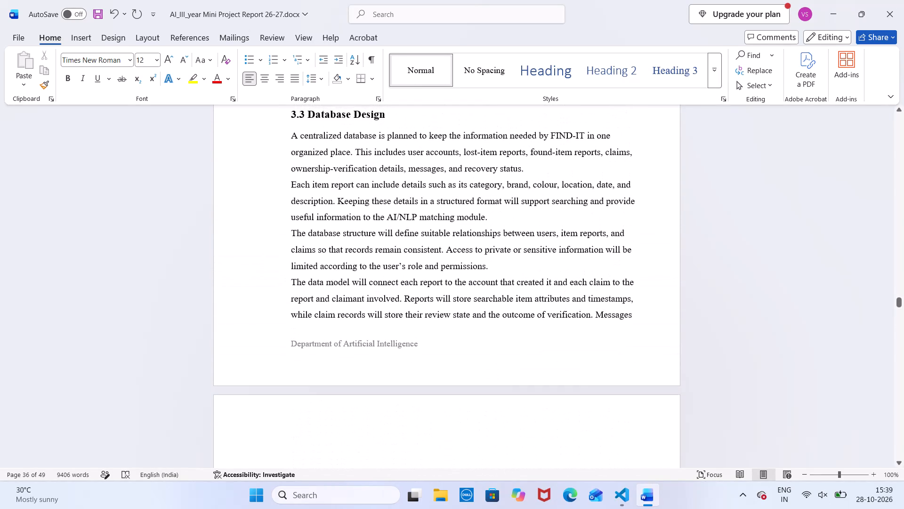
scroll(295, 198, up, 3)
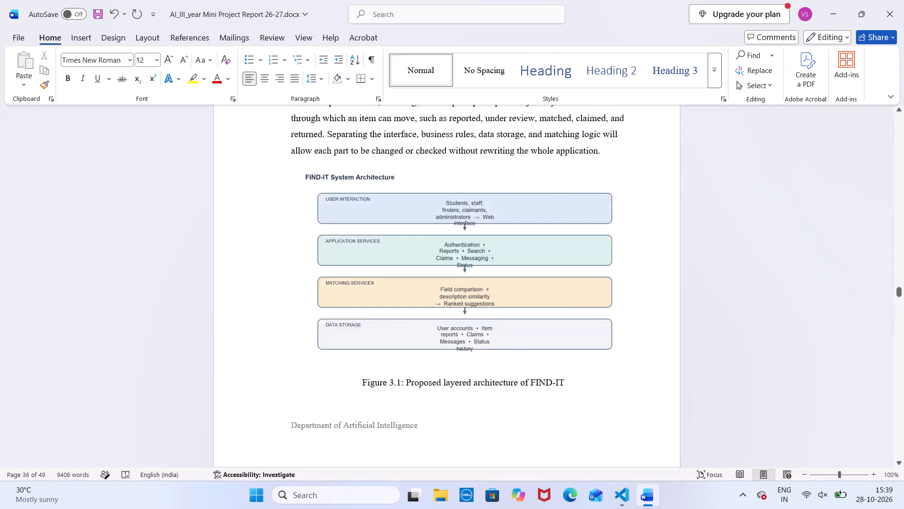
scroll(295, 198, up, 5)
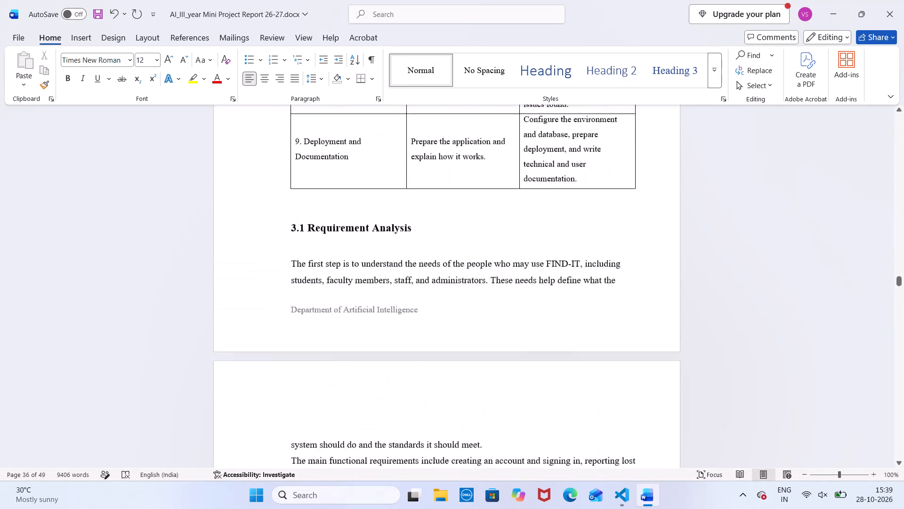
scroll(295, 198, up, 1)
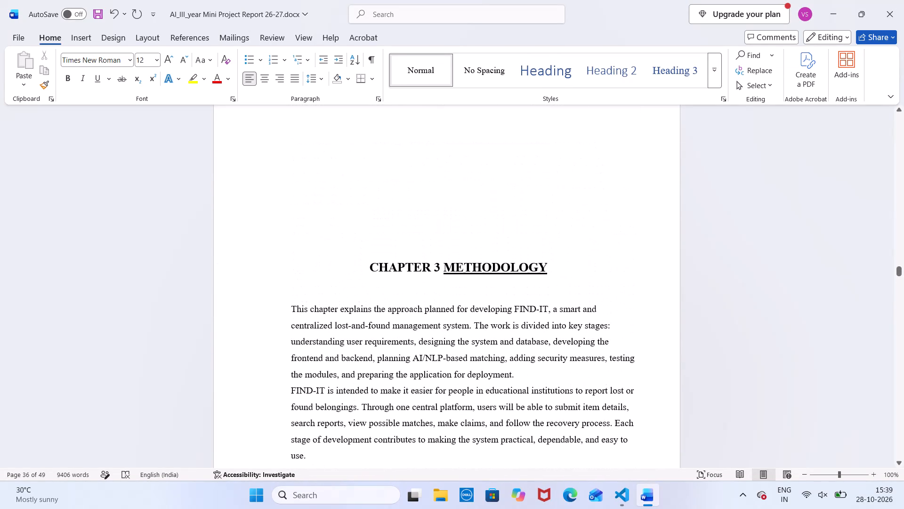
click(310, 214)
key(BackSpace)
key(BackSpace)
key(BackSpace)
key(BackSpace)
key(BackSpace)
key(BackSpace)
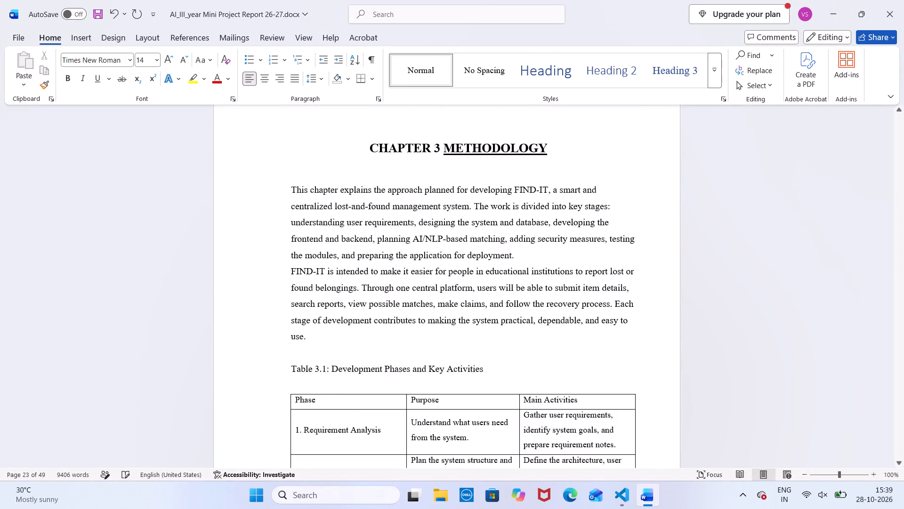
Delete the extra blank lines directly below and above the "1.6 OBJECTIVES OF THE PROJECT" heading.
scroll(310, 214, up, 4)
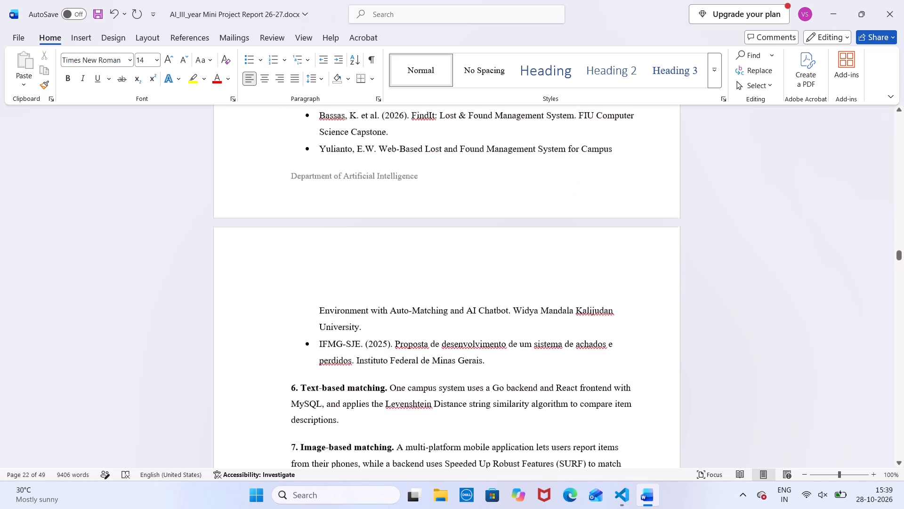
scroll(310, 214, up, 9)
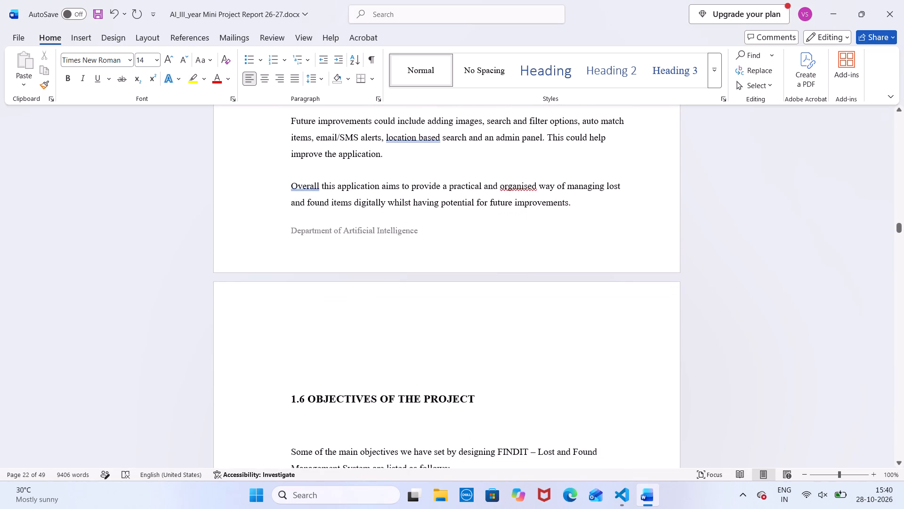
click(299, 430)
scroll(299, 430, up, 2)
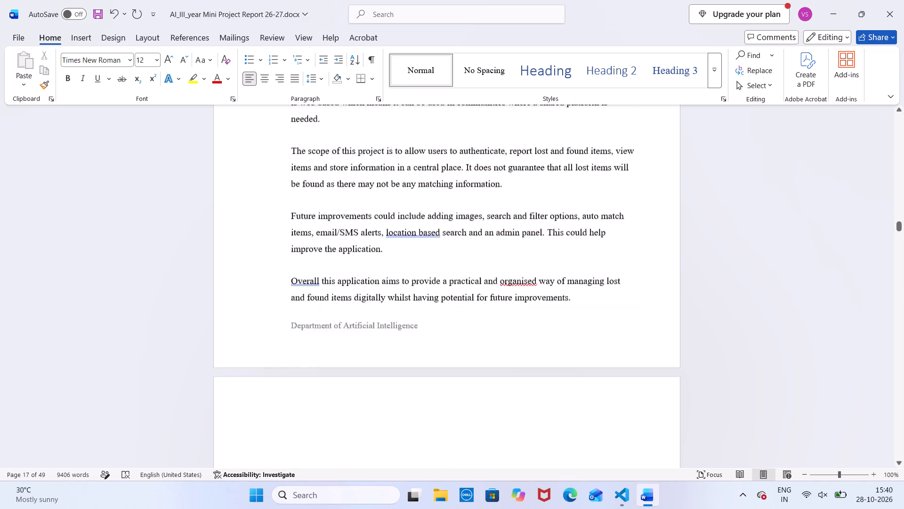
scroll(299, 430, up, 1)
scroll(299, 430, down, 2)
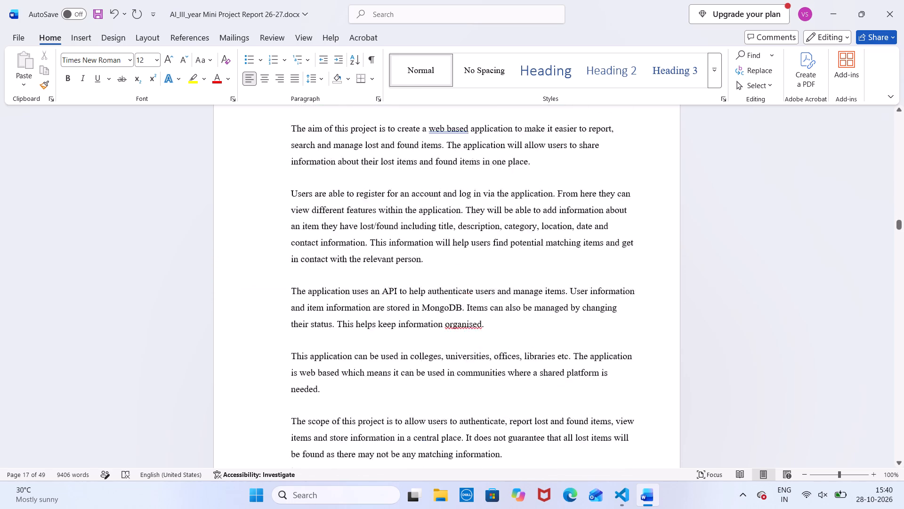
scroll(299, 430, down, 2)
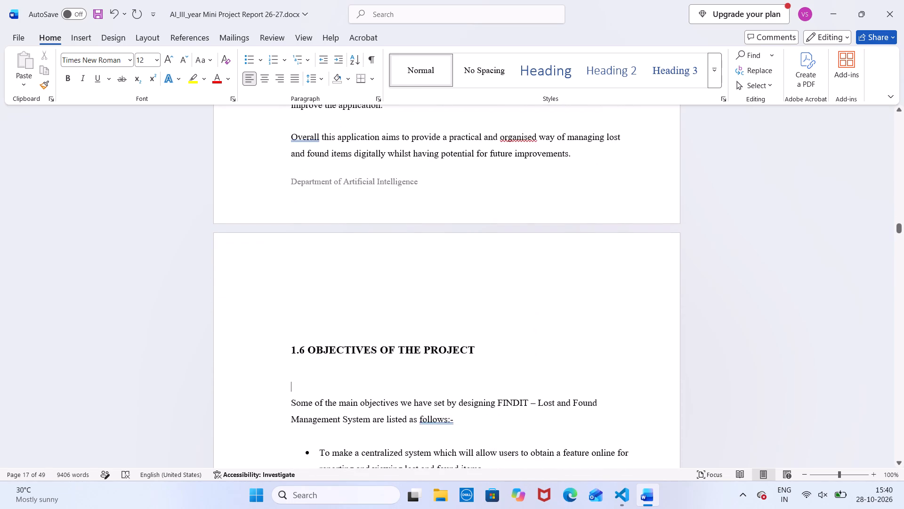
key(BackSpace)
click(311, 309)
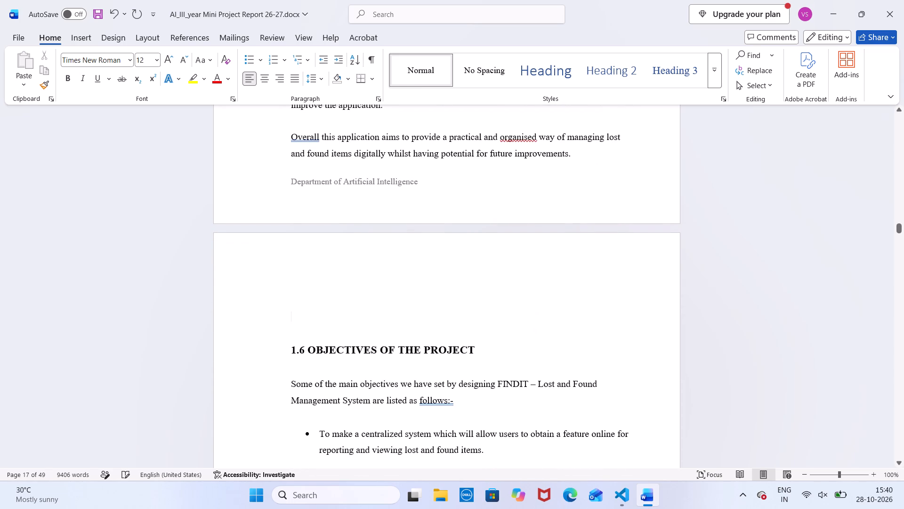
key(BackSpace)
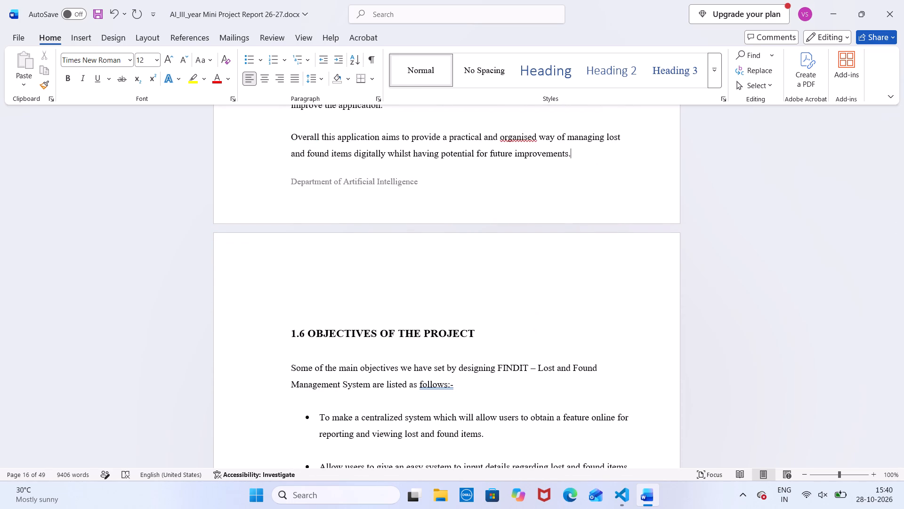
click(291, 315)
key(BackSpace)
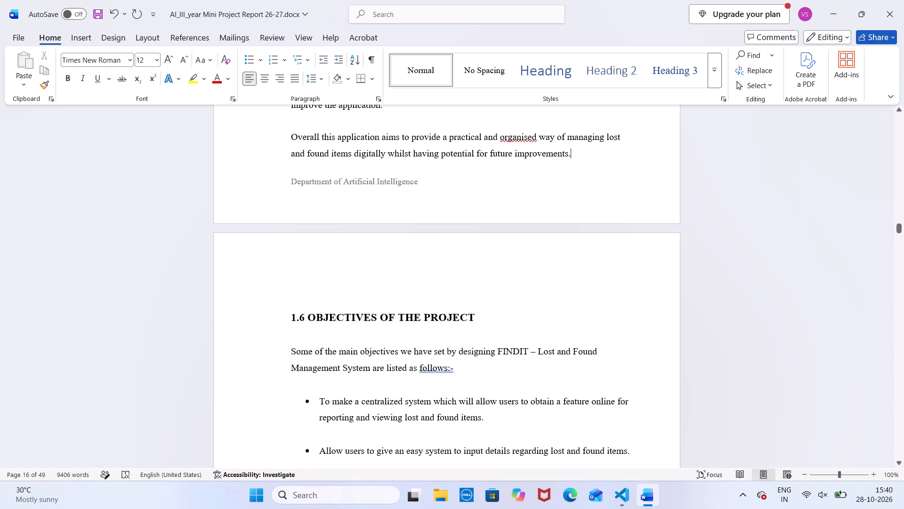
click(289, 305)
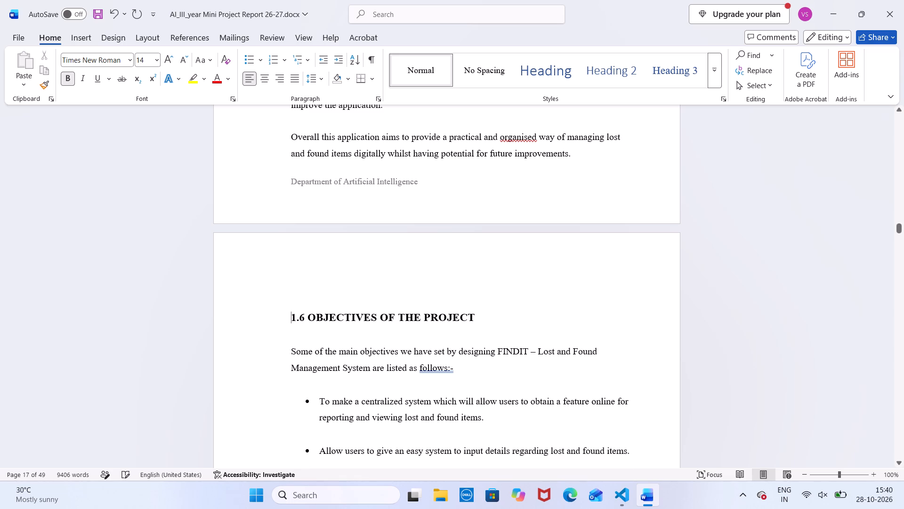
click(295, 305)
Delete the blank lines at the top of the page above the "FIGURE 2.1 FINDIT Literature Review" caption.
scroll(334, 327, down, 4)
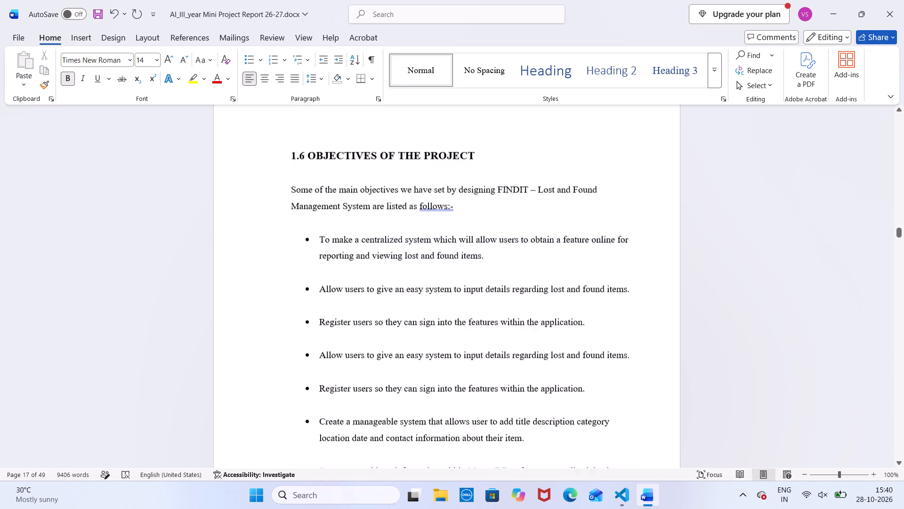
scroll(334, 327, down, 1)
scroll(334, 327, up, 2)
scroll(334, 327, down, 2)
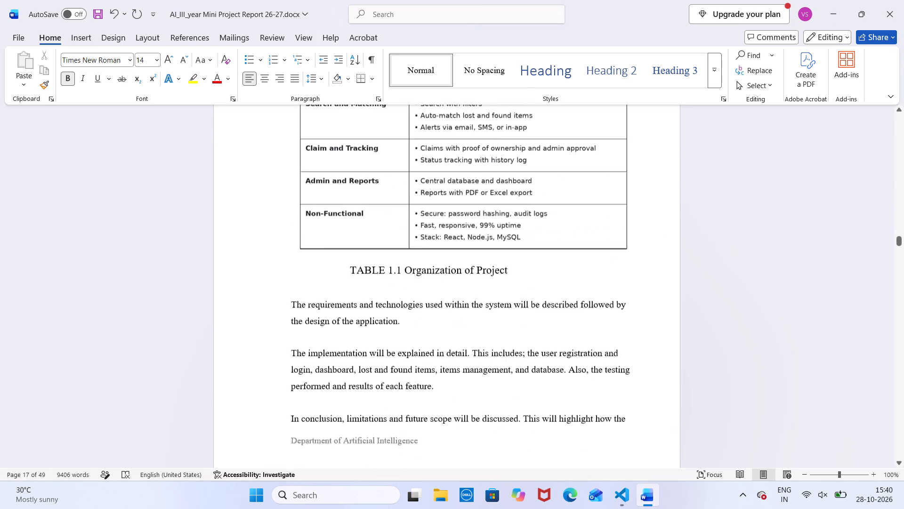
scroll(334, 327, down, 3)
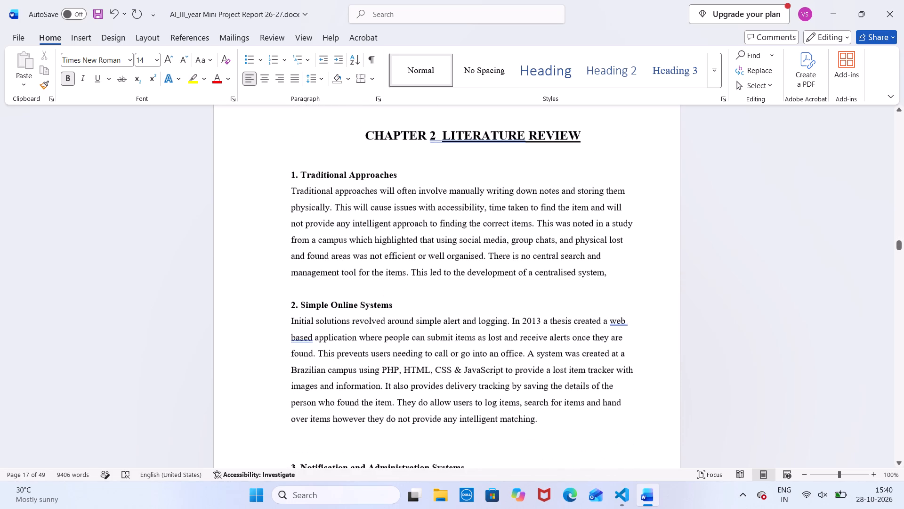
scroll(334, 327, down, 1)
scroll(334, 327, up, 2)
scroll(334, 327, down, 6)
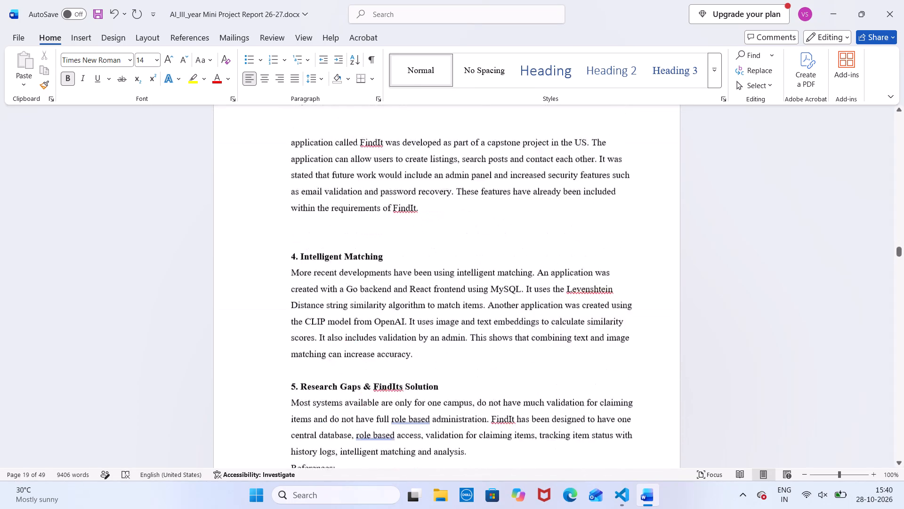
scroll(334, 327, down, 7)
scroll(334, 327, up, 1)
scroll(334, 327, down, 2)
scroll(334, 327, up, 1)
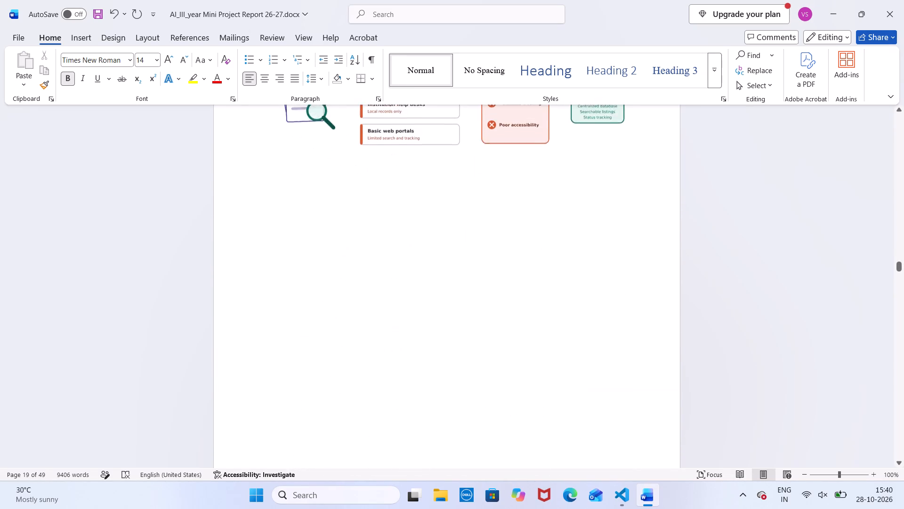
scroll(334, 327, up, 2)
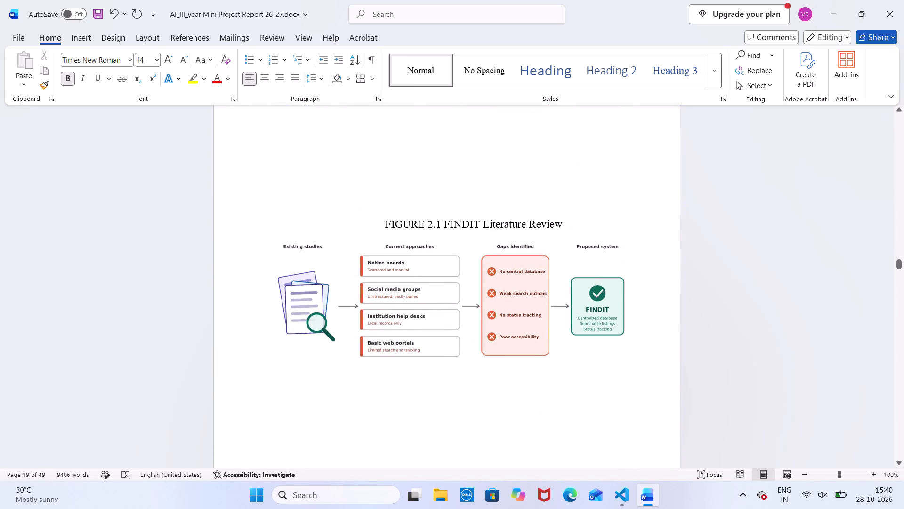
scroll(432, 254, up, 1)
click(381, 282)
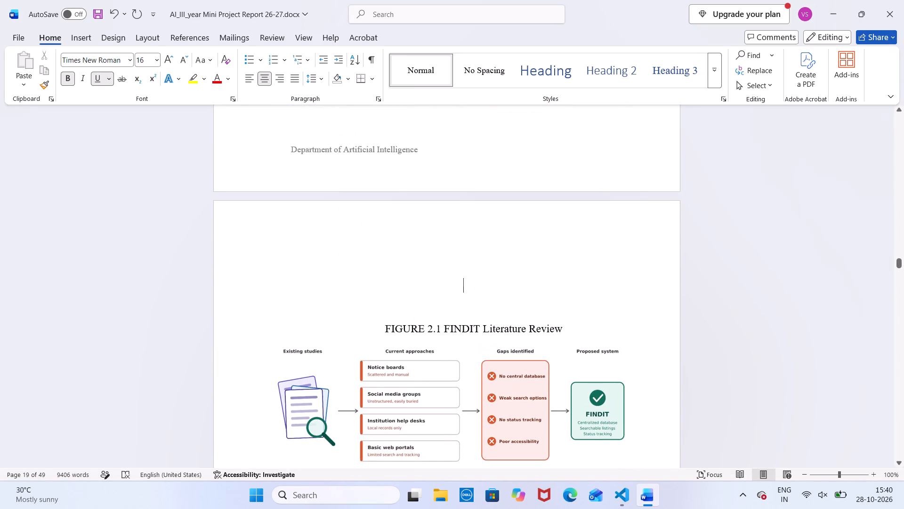
key(BackSpace)
key(BackSpace)
key(BackSpace)
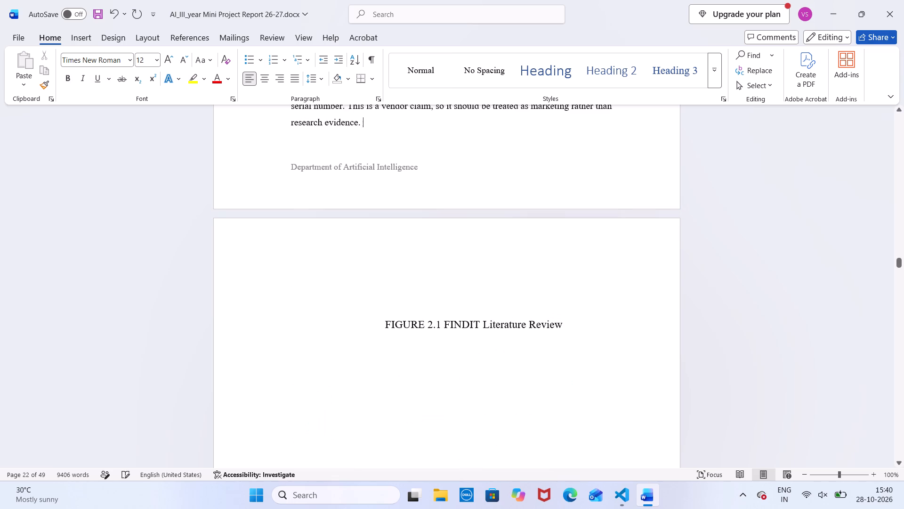
Check the placement of the literature review diagram among the Chapter 2 paragraphs.
scroll(381, 282, up, 5)
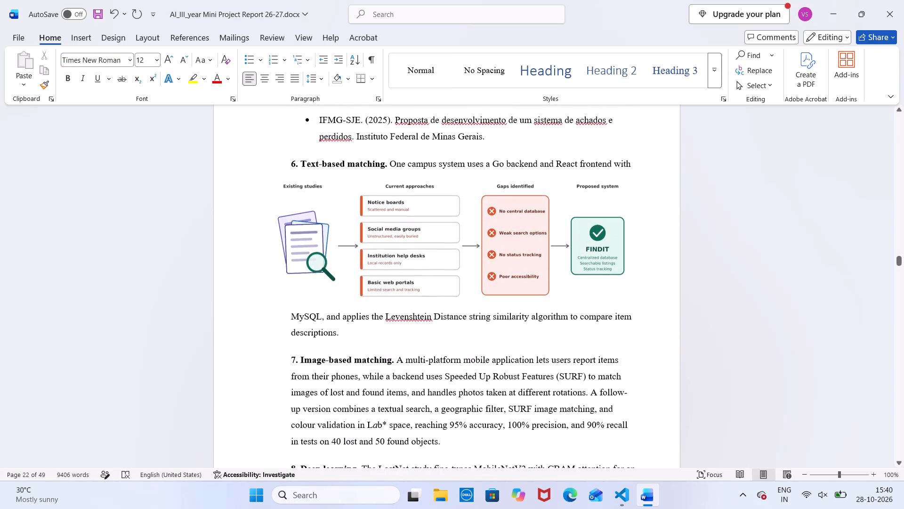
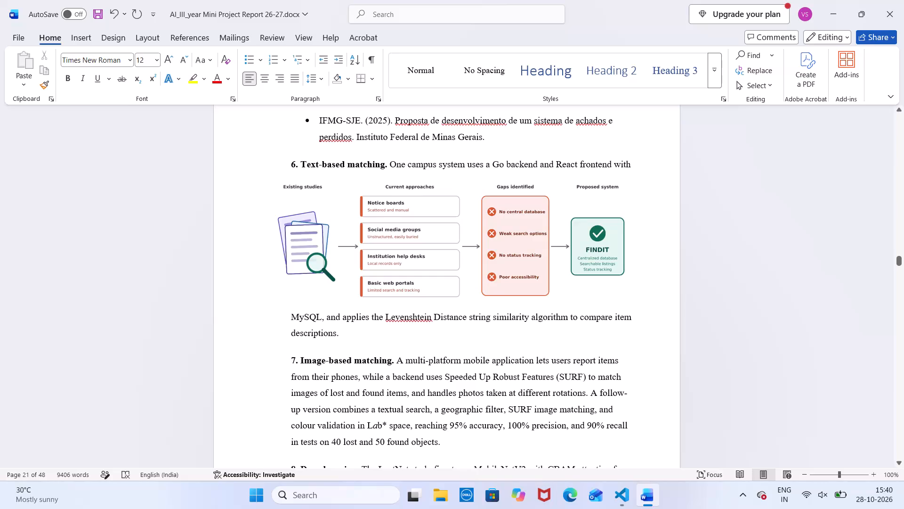
Insert a blank line before the literature review diagram to move it onto the page with its "FIGURE 2.1" caption.
key(Return)
scroll(381, 282, up, 2)
scroll(381, 282, down, 3)
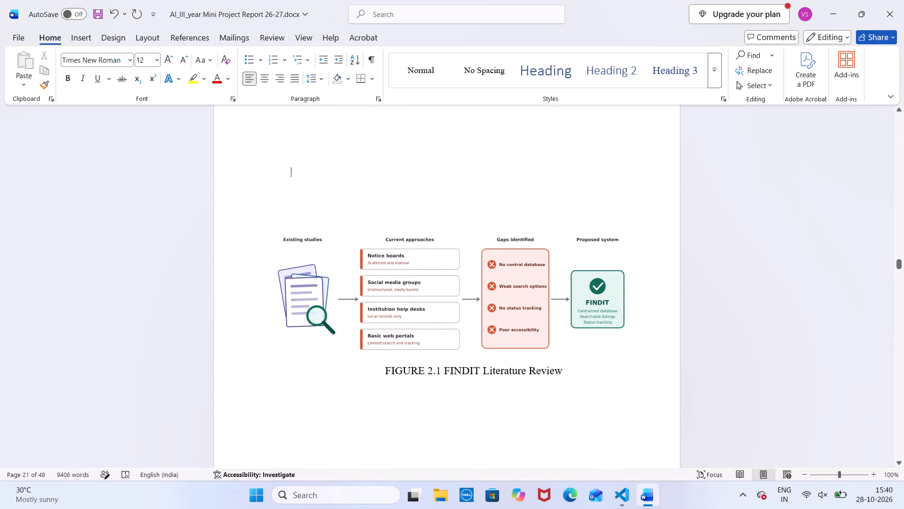
Look through Chapter 3 and Chapter 4 to check the spacing around headings, tables and figures.
scroll(435, 296, down, 4)
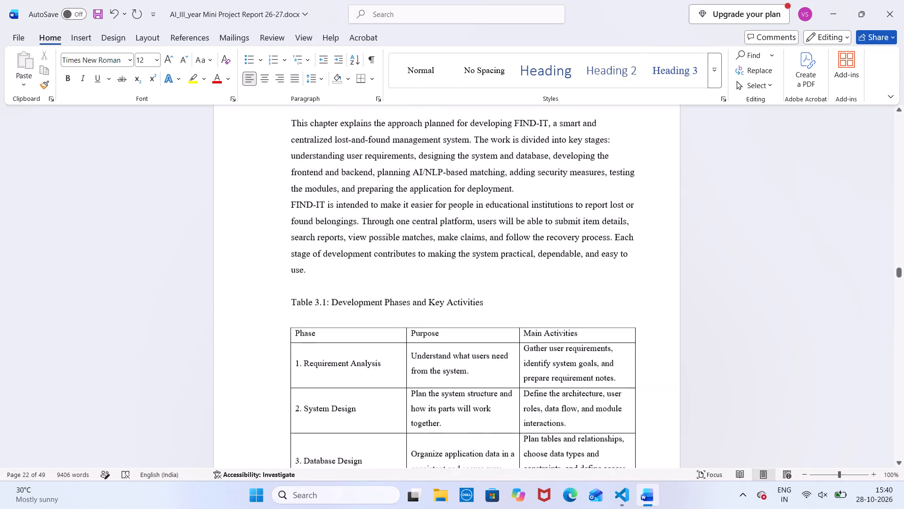
scroll(435, 296, down, 4)
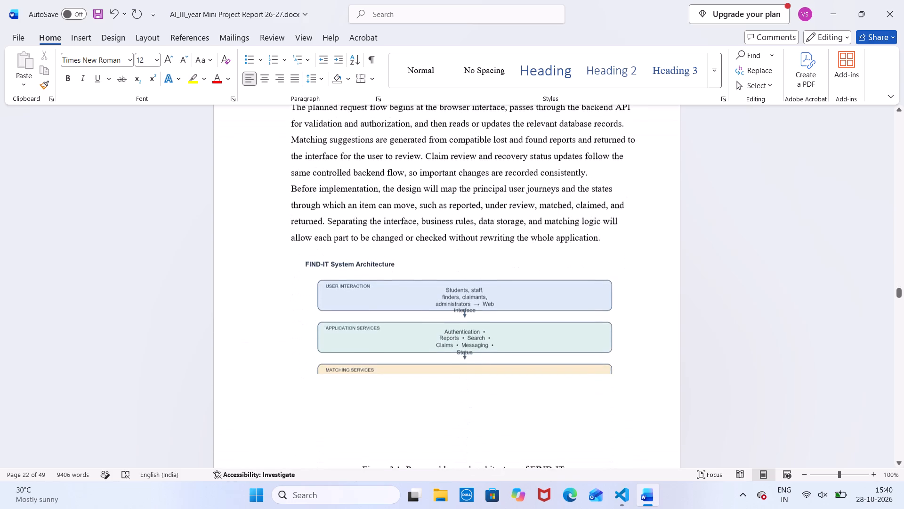
scroll(435, 296, down, 4)
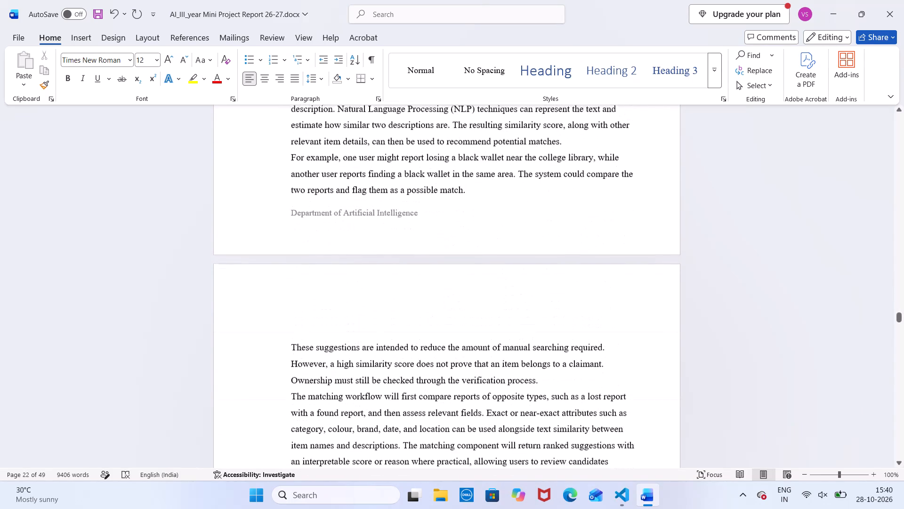
scroll(435, 296, down, 4)
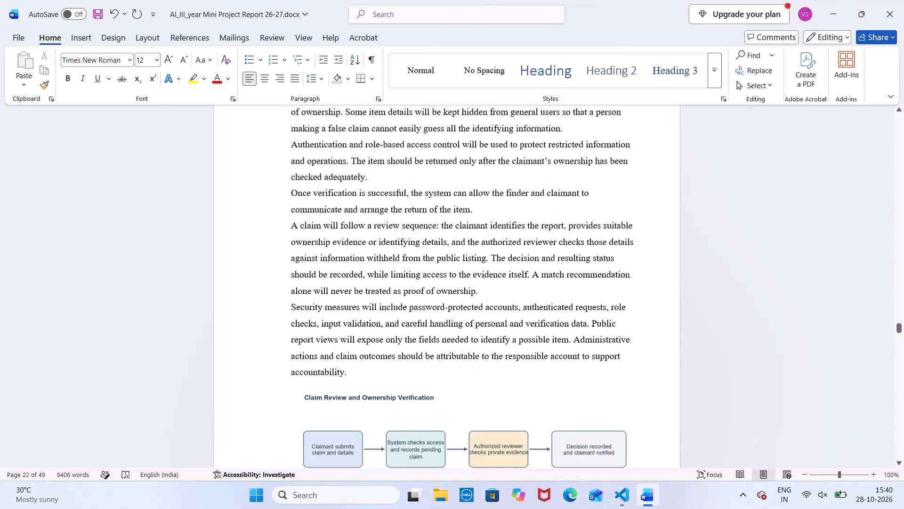
scroll(435, 296, down, 2)
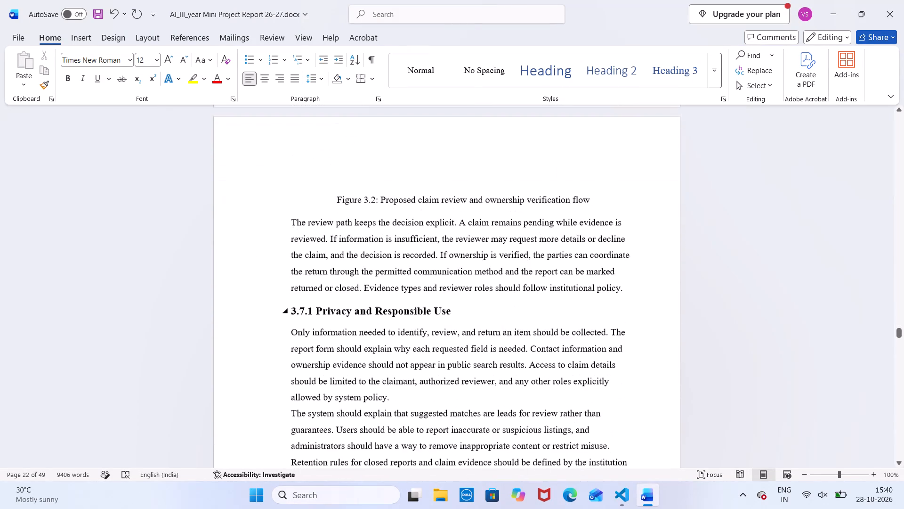
scroll(435, 296, down, 5)
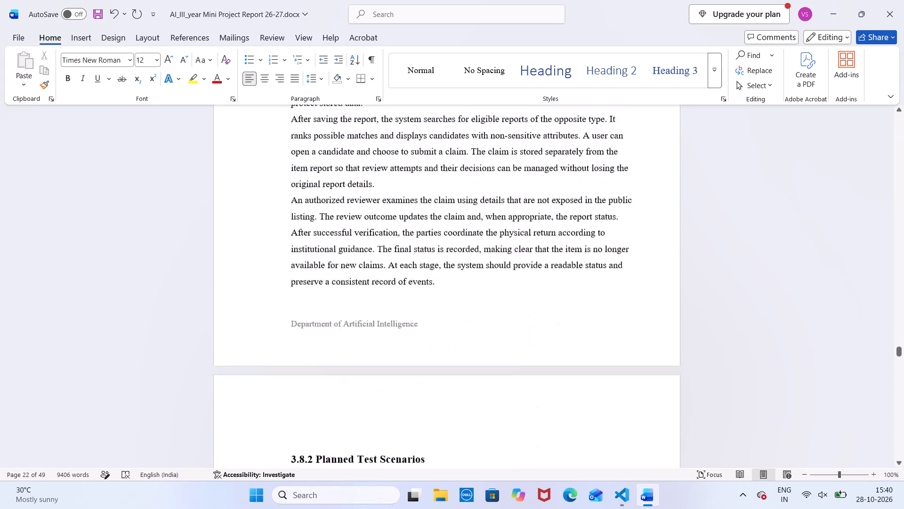
scroll(435, 296, down, 5)
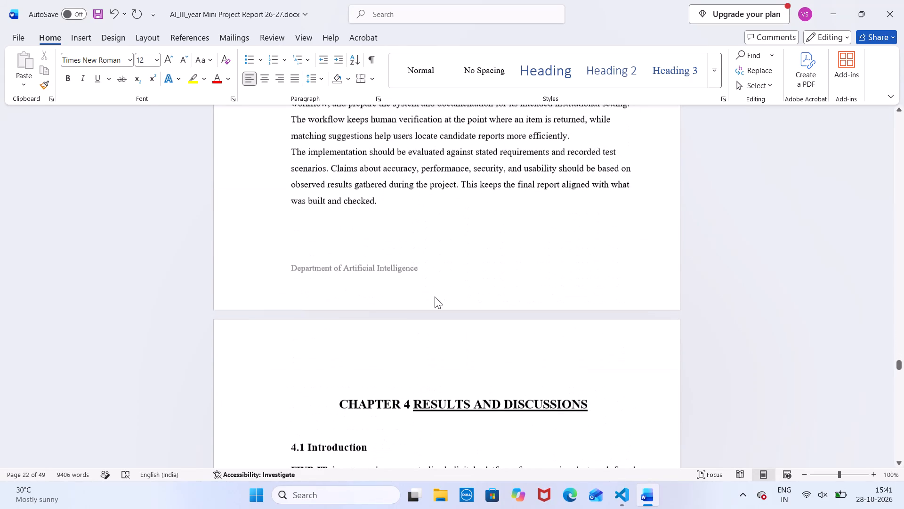
scroll(435, 296, down, 5)
scroll(435, 296, up, 2)
scroll(435, 296, down, 1)
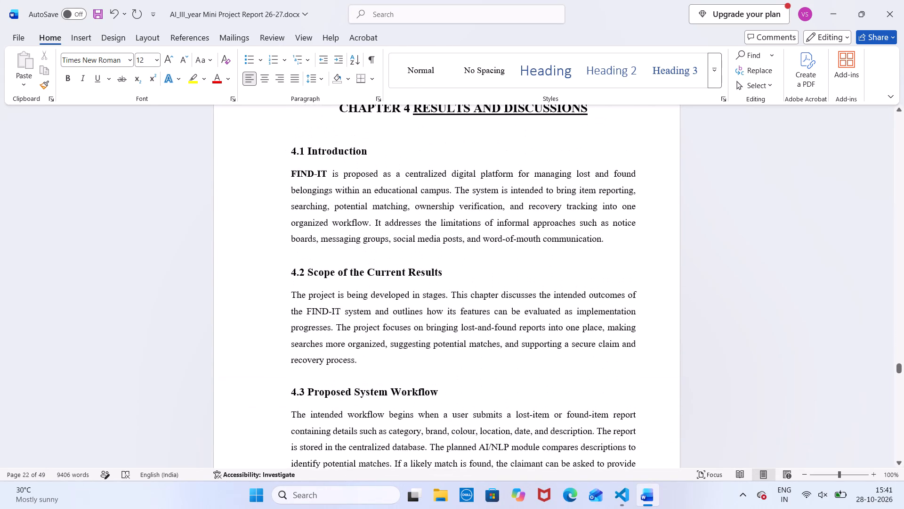
scroll(435, 296, down, 5)
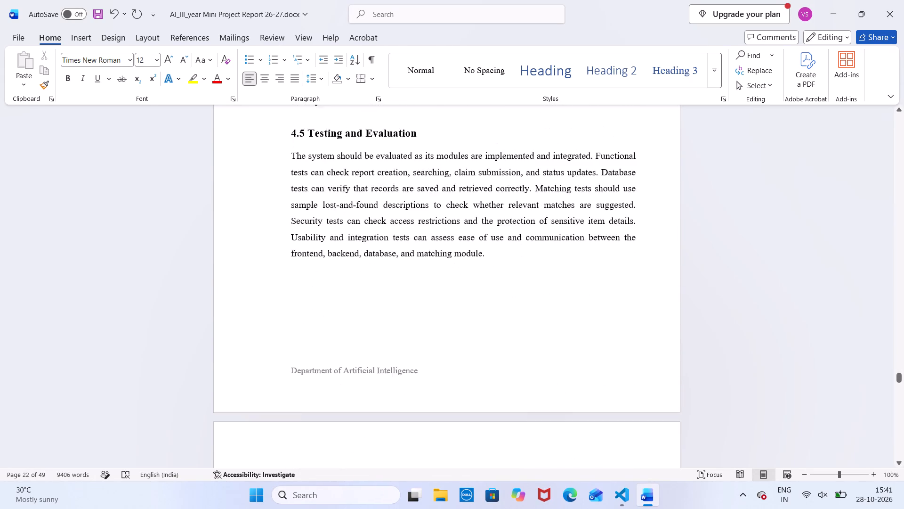
Delete the extra blank lines above the "CHAPTER 5 CONCLUSIONS" heading, keeping the heading at the top of its own page.
scroll(435, 296, down, 13)
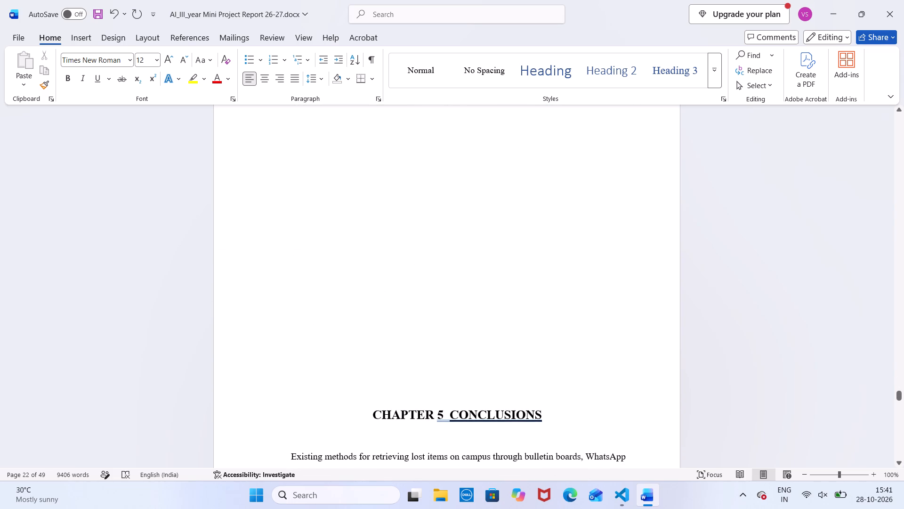
click(373, 353)
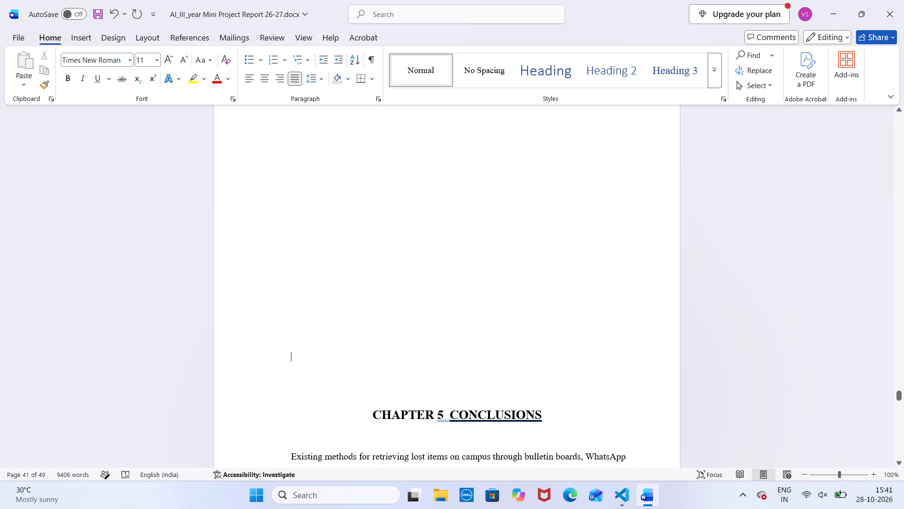
click(364, 392)
key(BackSpace)
key(BackSpace)
key(BackSpace)
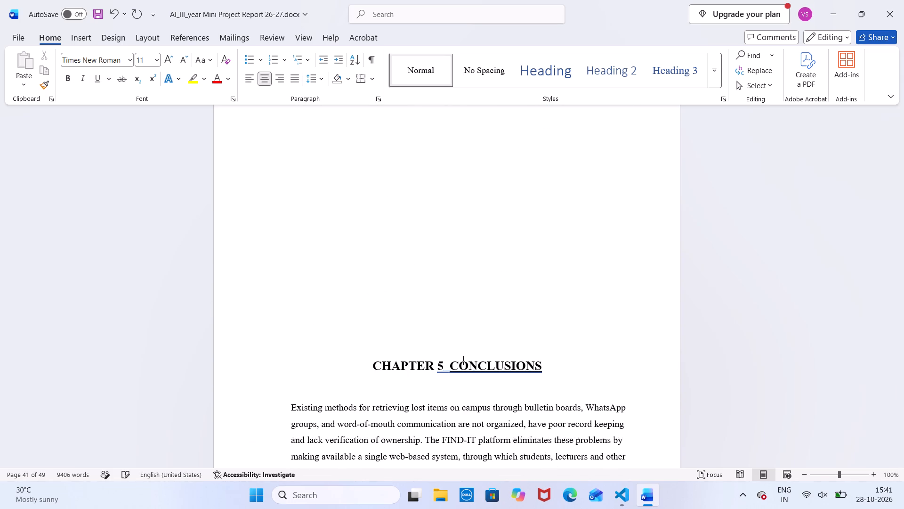
key(BackSpace)
key(BackSpace)
key(BackSpace)
key(BackSpace)
key(BackSpace)
key(BackSpace)
key(BackSpace)
key(BackSpace)
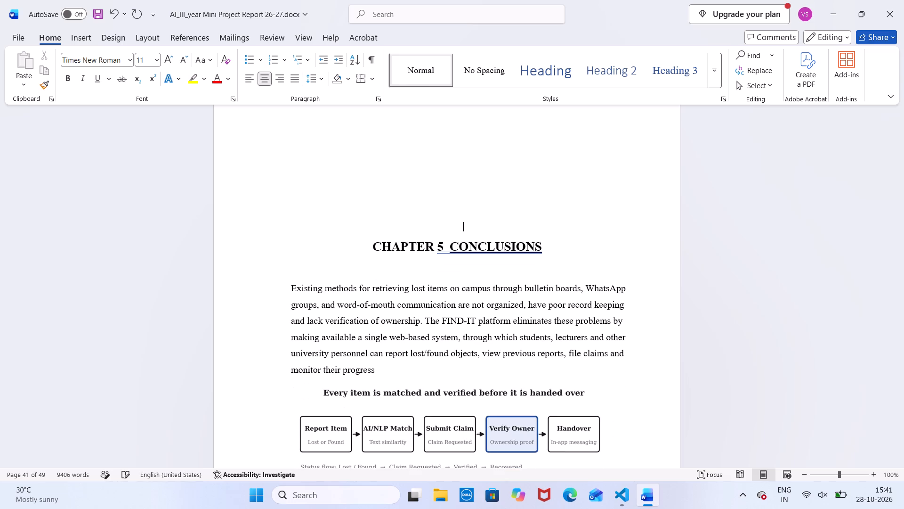
key(BackSpace)
key(BackSpace)
key(BackSpace)
key(BackSpace)
key(BackSpace)
key(BackSpace)
key(BackSpace)
key(BackSpace)
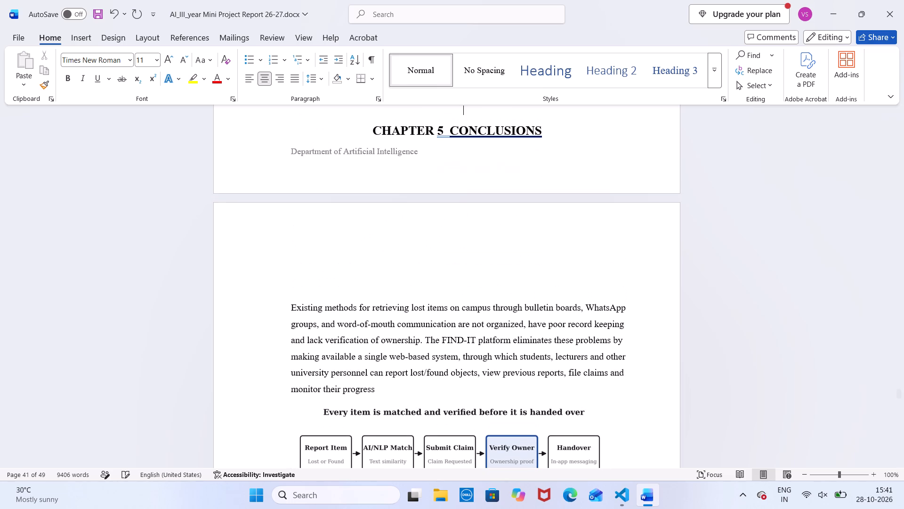
key(Return)
Delete the extra blank lines above the "CHAPTER 6 FUTURE SCOPE" heading so it starts at the top of its page.
scroll(364, 392, down, 2)
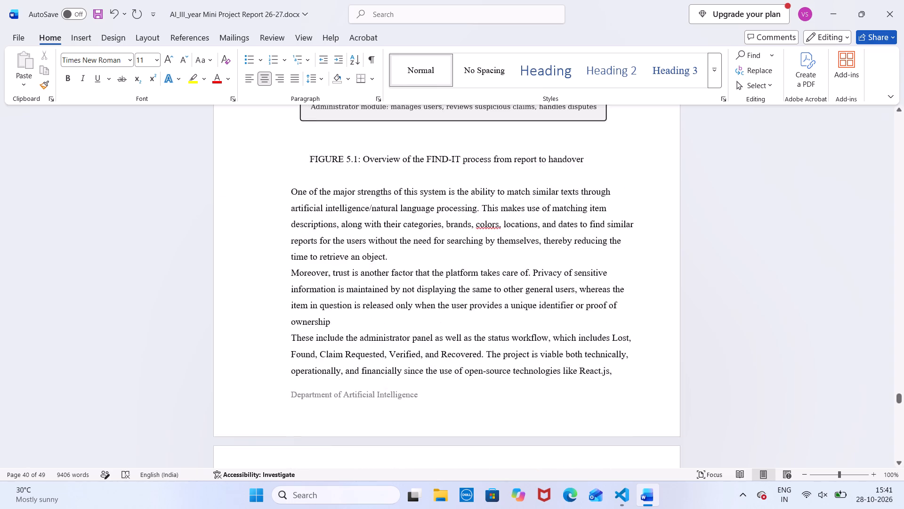
scroll(364, 392, down, 2)
scroll(364, 392, up, 1)
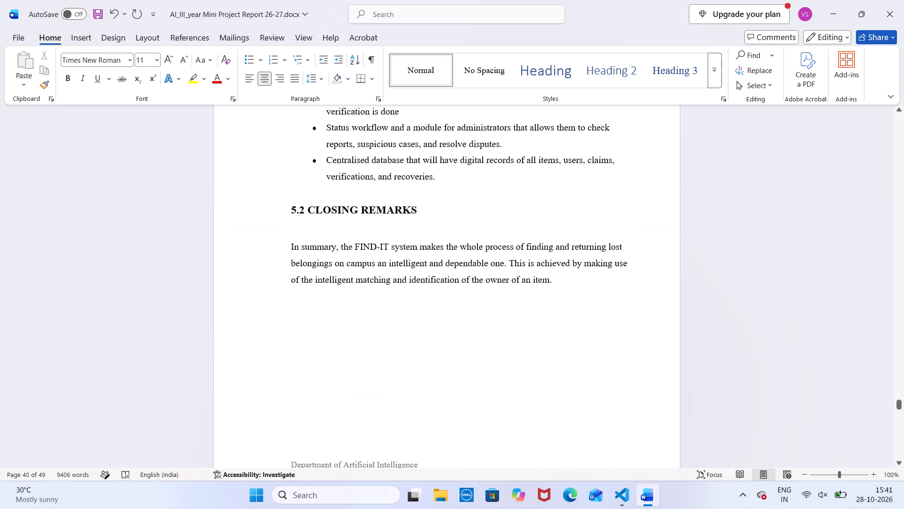
scroll(364, 392, down, 5)
scroll(364, 392, up, 1)
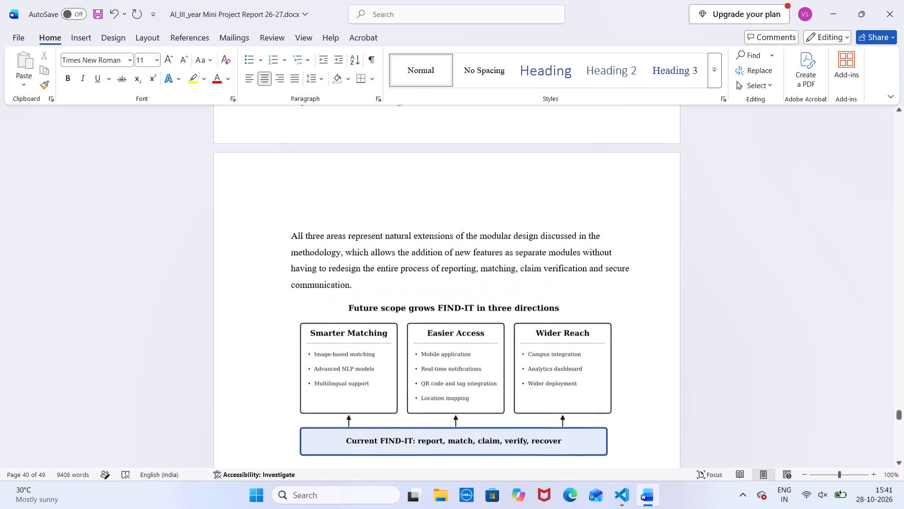
scroll(364, 392, up, 1)
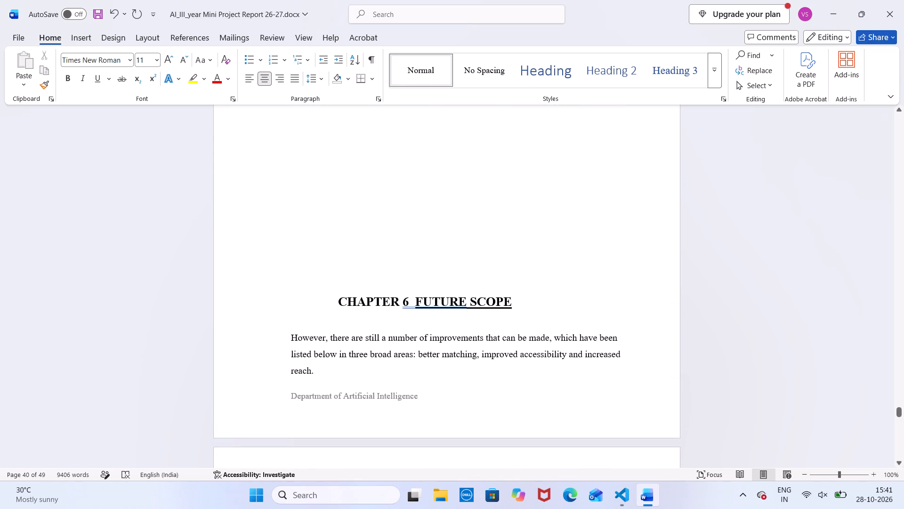
click(327, 281)
key(BackSpace)
key(BackSpace)
key(BackSpace)
key(BackSpace)
key(BackSpace)
key(BackSpace)
key(BackSpace)
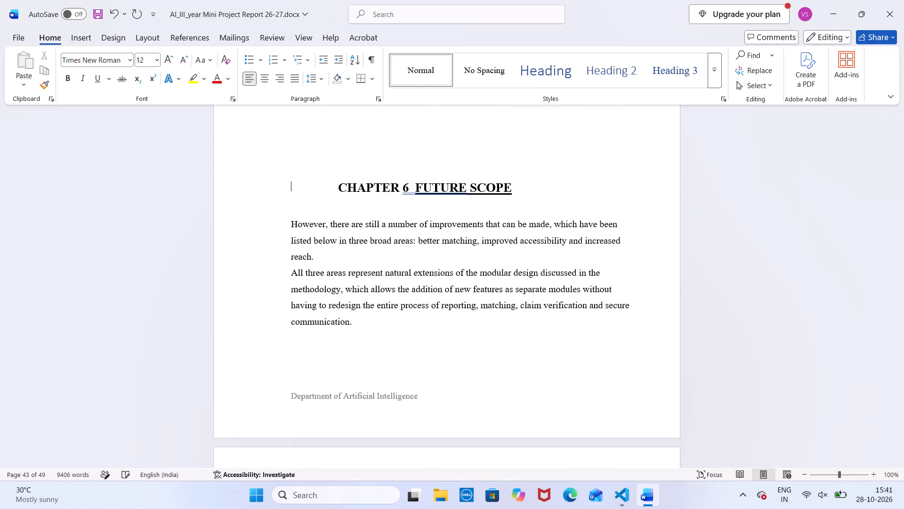
key(BackSpace)
key(BackSpace)
key(BackSpace)
key(BackSpace)
key(BackSpace)
key(BackSpace)
key(BackSpace)
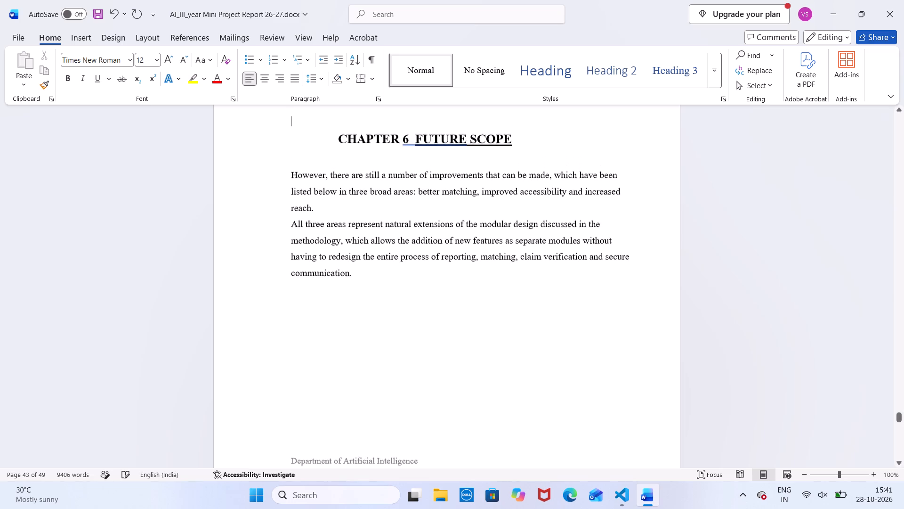
key(BackSpace)
key(BackSpace)
key(BackSpace)
key(BackSpace)
key(BackSpace)
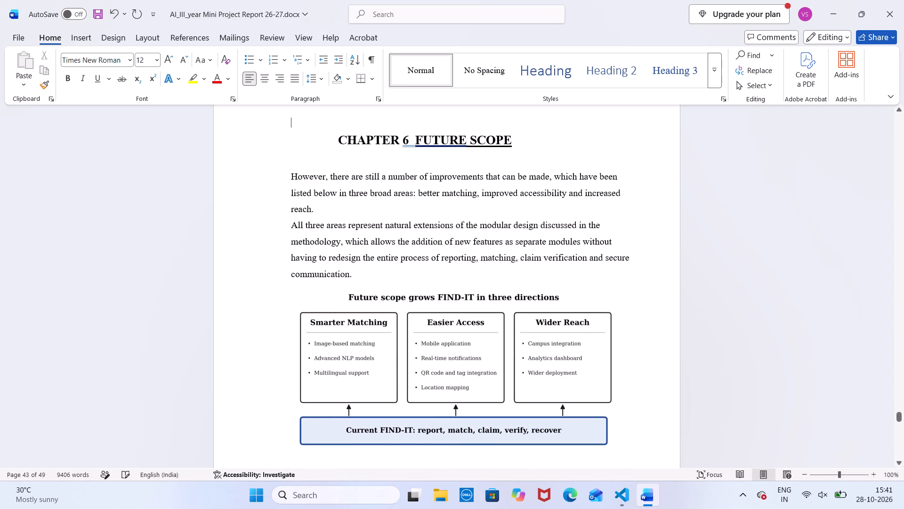
key(BackSpace)
key(BackSpace)
key(BackSpace)
key(BackSpace)
key(BackSpace)
key(BackSpace)
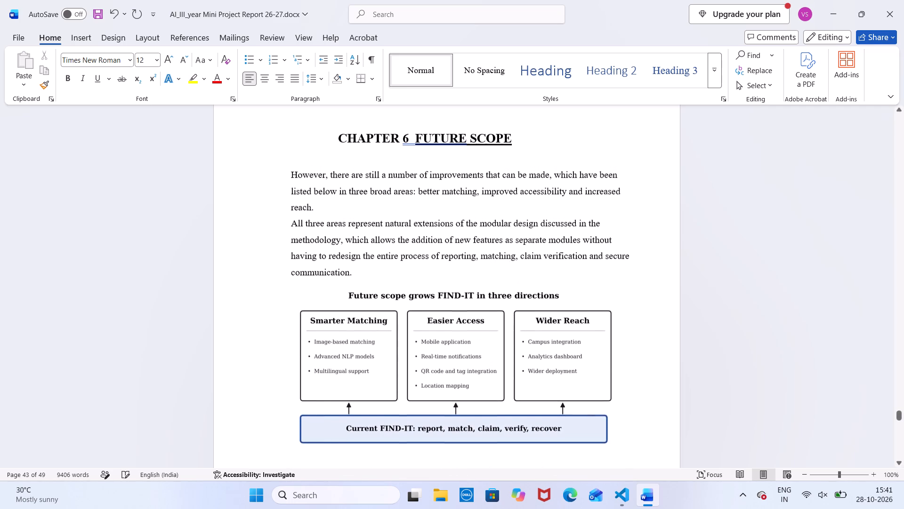
key(BackSpace)
key(BackSpace)
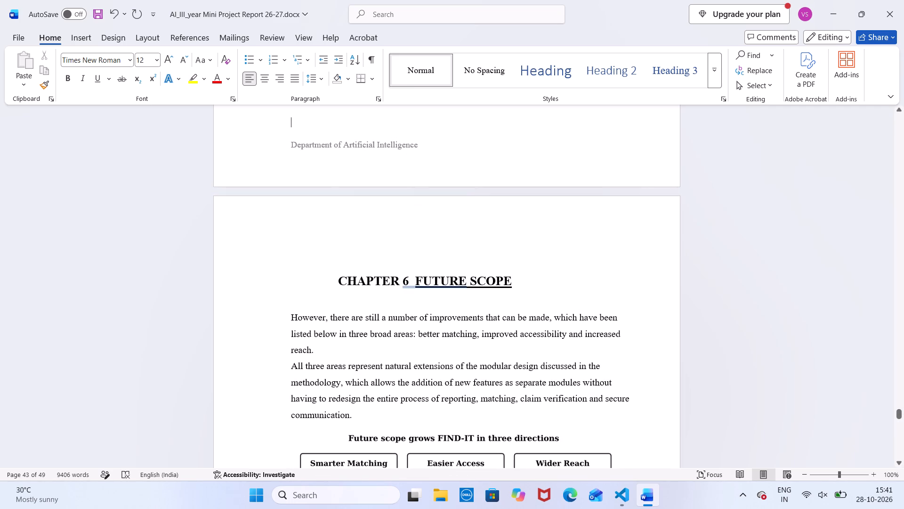
Delete the blank lines between the closing paragraph of Chapter 6 and the "REFRENCES" heading.
scroll(327, 281, down, 10)
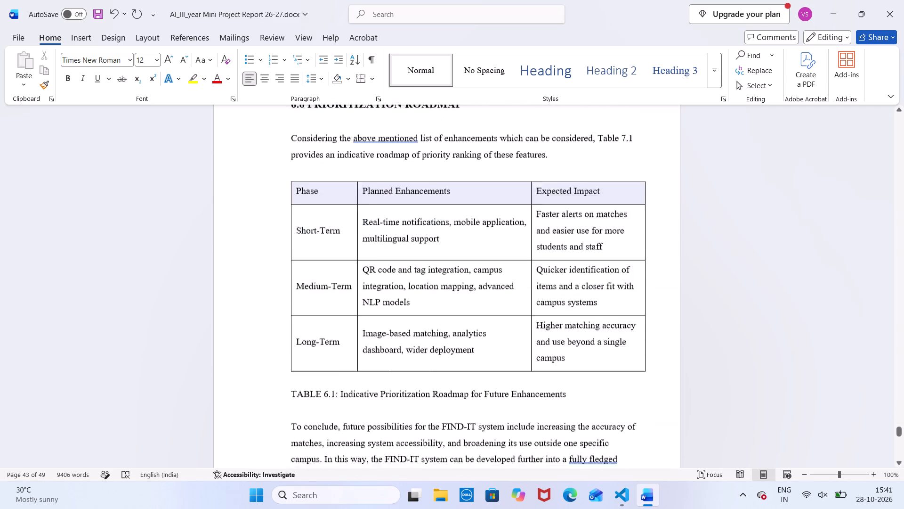
scroll(327, 281, down, 3)
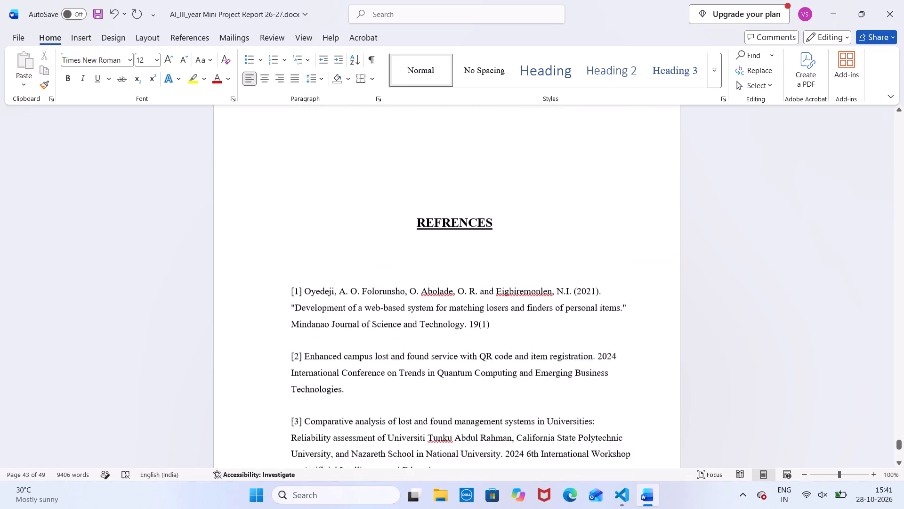
scroll(327, 281, up, 1)
click(414, 198)
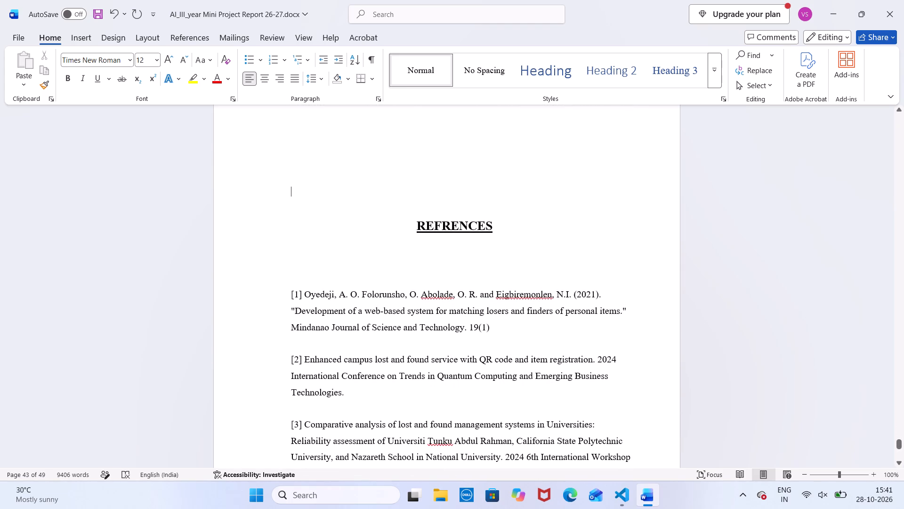
key(BackSpace)
key(BackSpace)
key(BackSpace)
key(BackSpace)
key(BackSpace)
key(BackSpace)
key(BackSpace)
key(BackSpace)
key(BackSpace)
key(BackSpace)
key(BackSpace)
key(BackSpace)
key(BackSpace)
key(BackSpace)
key(BackSpace)
key(BackSpace)
key(BackSpace)
key(BackSpace)
key(BackSpace)
key(BackSpace)
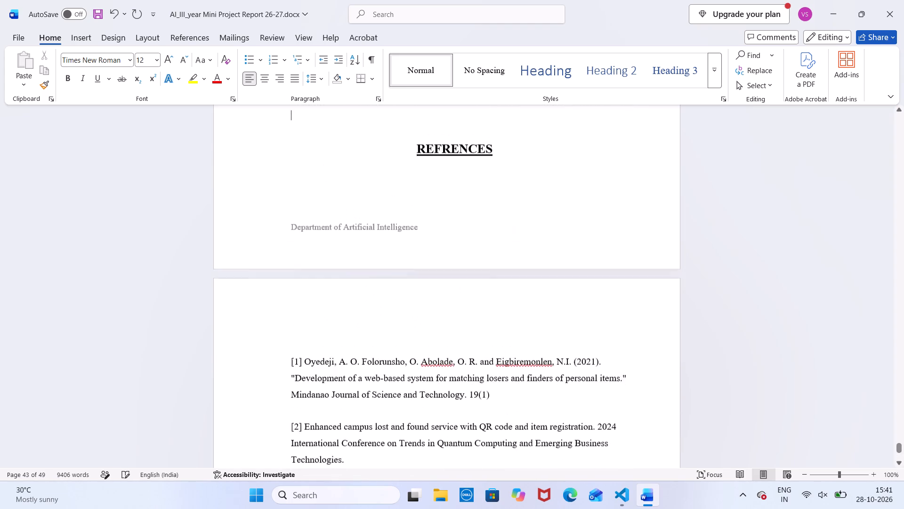
key(BackSpace)
key(BackSpace)
key(BackSpace)
key(BackSpace)
key(BackSpace)
key(BackSpace)
key(BackSpace)
key(BackSpace)
key(BackSpace)
key(BackSpace)
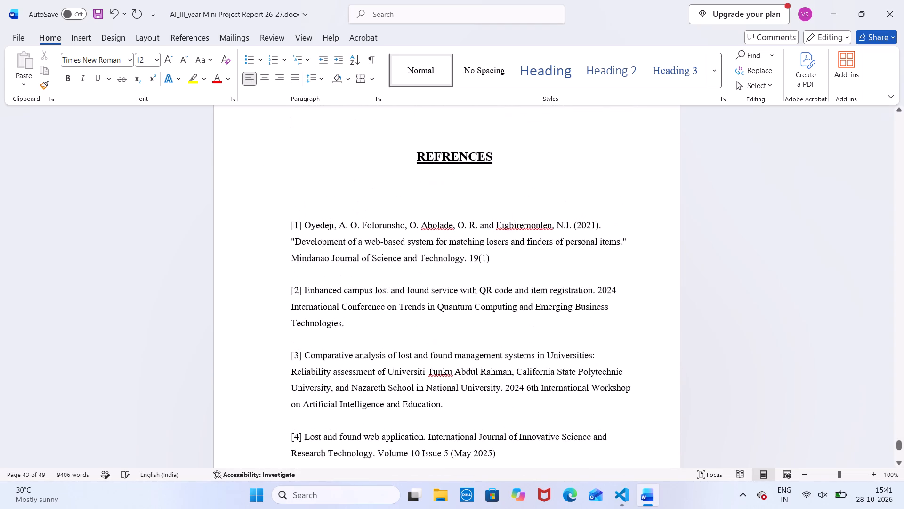
key(BackSpace)
key(BackSpace)
key(BackSpace)
key(BackSpace)
key(BackSpace)
key(BackSpace)
key(BackSpace)
key(BackSpace)
key(BackSpace)
key(BackSpace)
key(BackSpace)
key(BackSpace)
key(BackSpace)
key(BackSpace)
key(BackSpace)
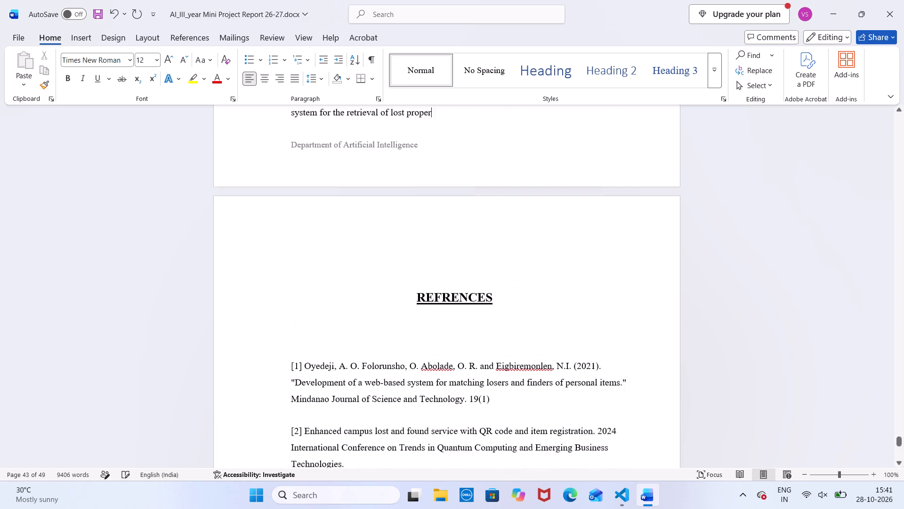
key(BackSpace)
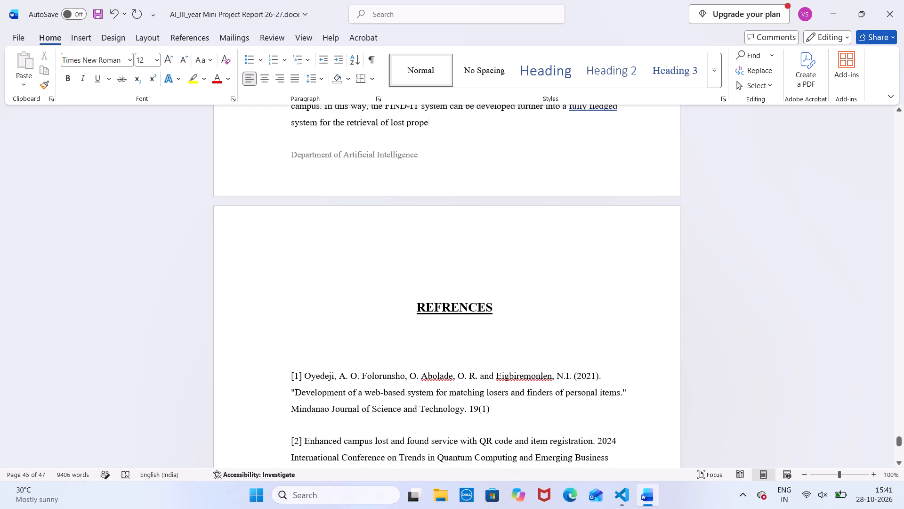
Delete one blank line directly below the "REFRENCES" heading.
click(287, 350)
key(BackSpace)
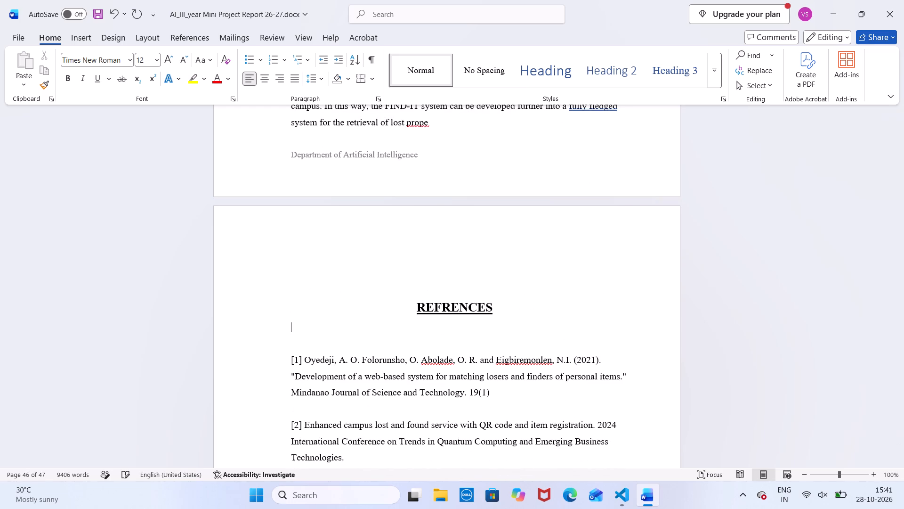
Review the reference list through the last page, and look back through the report up to the title page.
scroll(553, 341, down, 10)
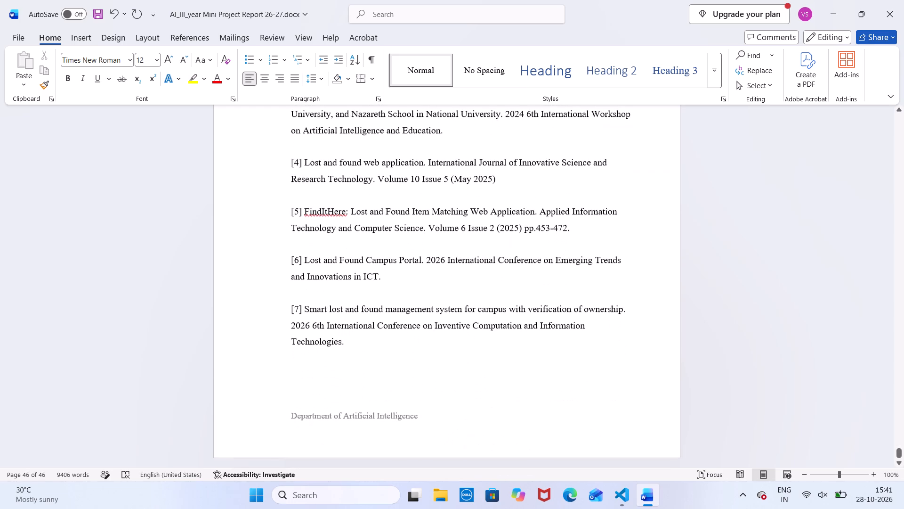
scroll(553, 341, up, 19)
scroll(553, 341, up, 7)
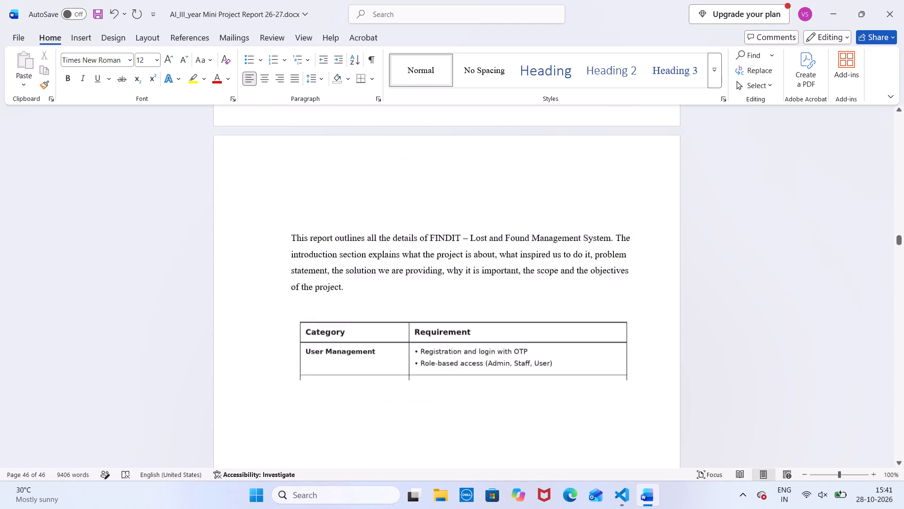
scroll(553, 341, up, 17)
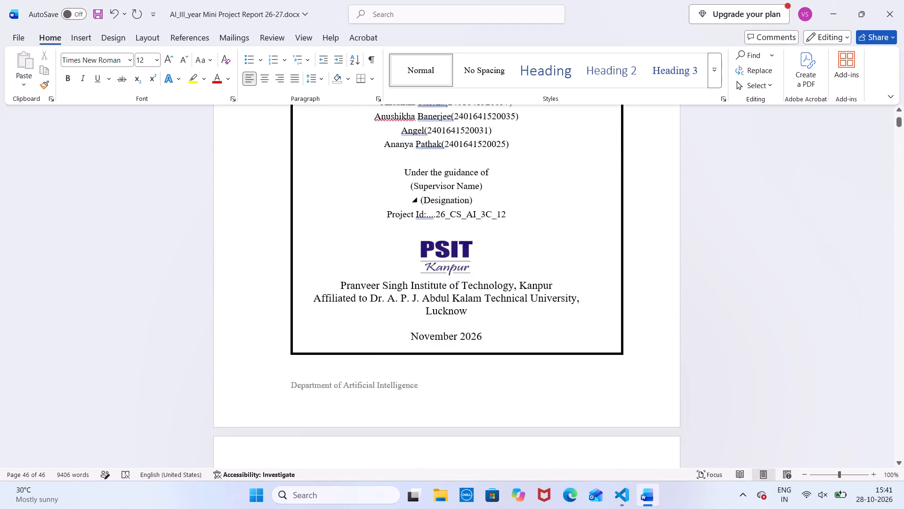
scroll(553, 341, up, 3)
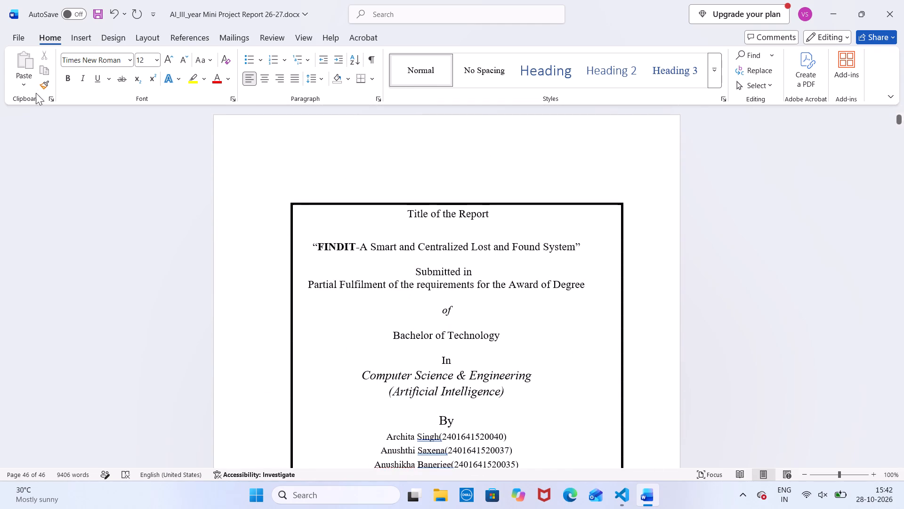
Open the file management options for the report document.
click(15, 41)
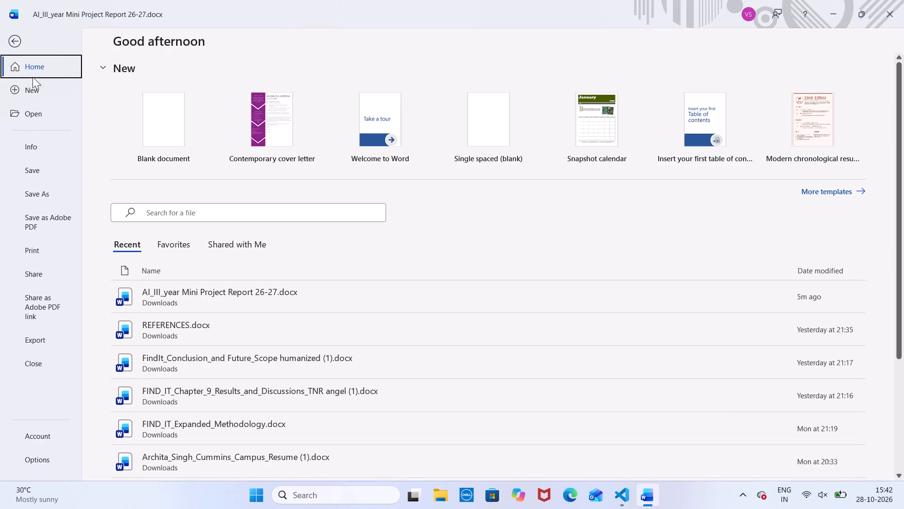
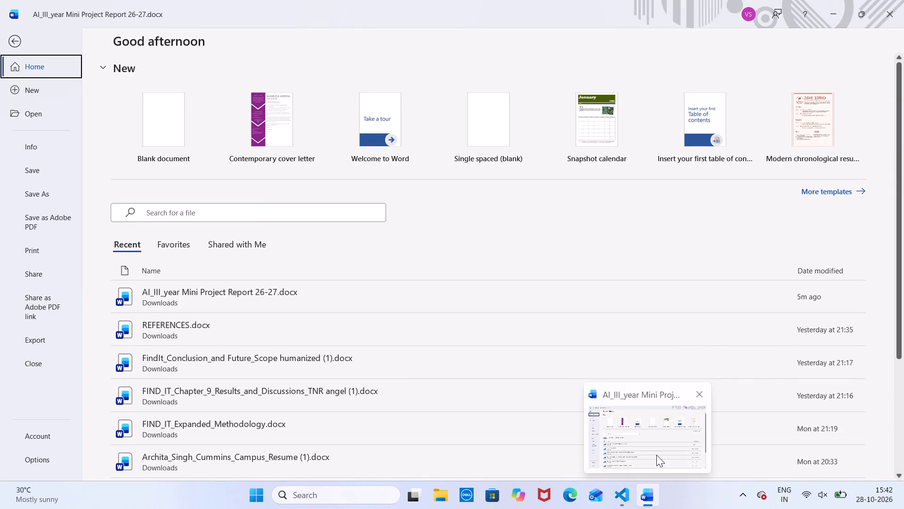
Save the report as a Word document named "AI_III_year Mini Project Report 26-27.docx" in the Downloads folder.
click(656, 455)
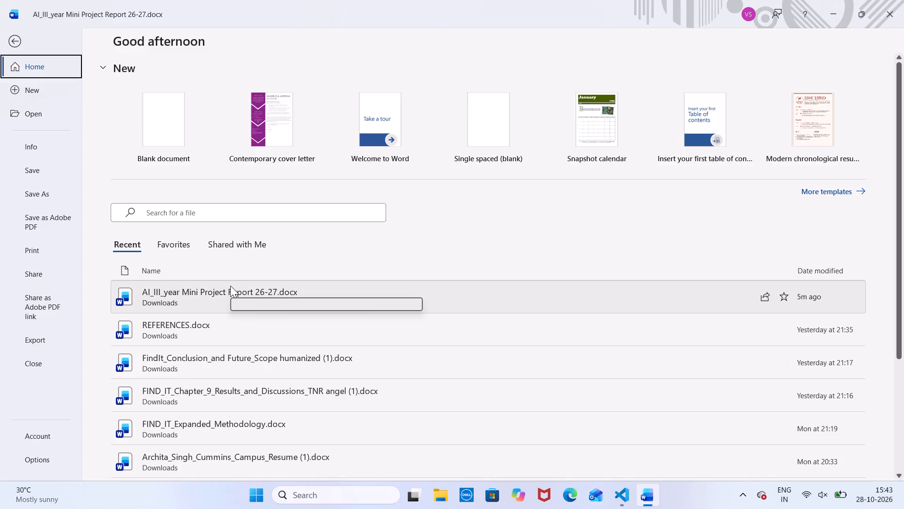
click(53, 193)
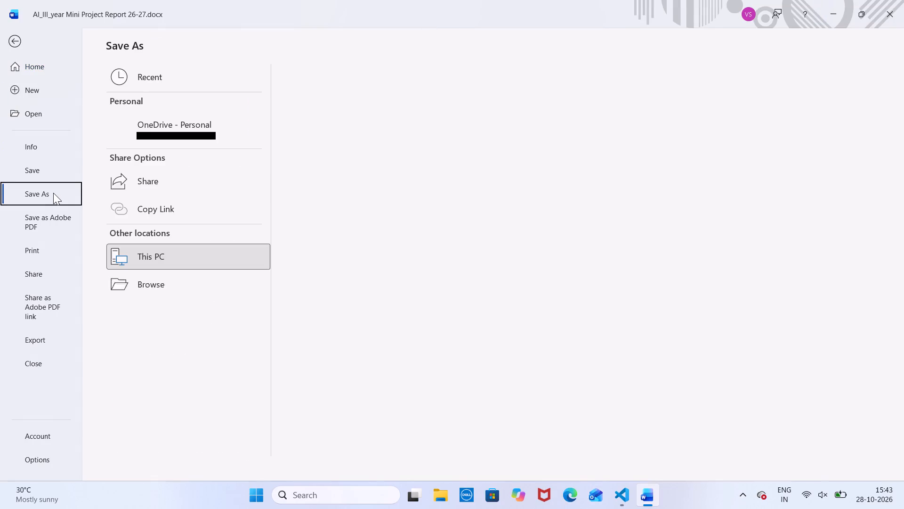
click(339, 117)
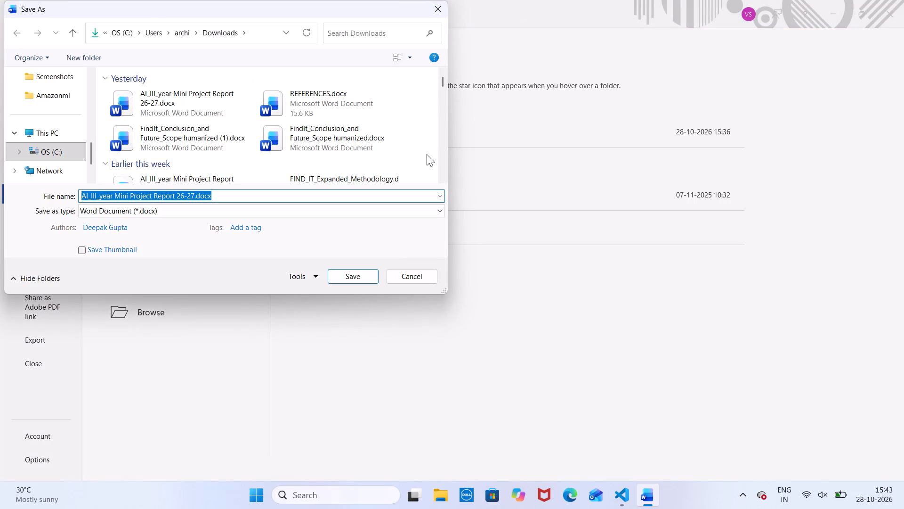
click(347, 274)
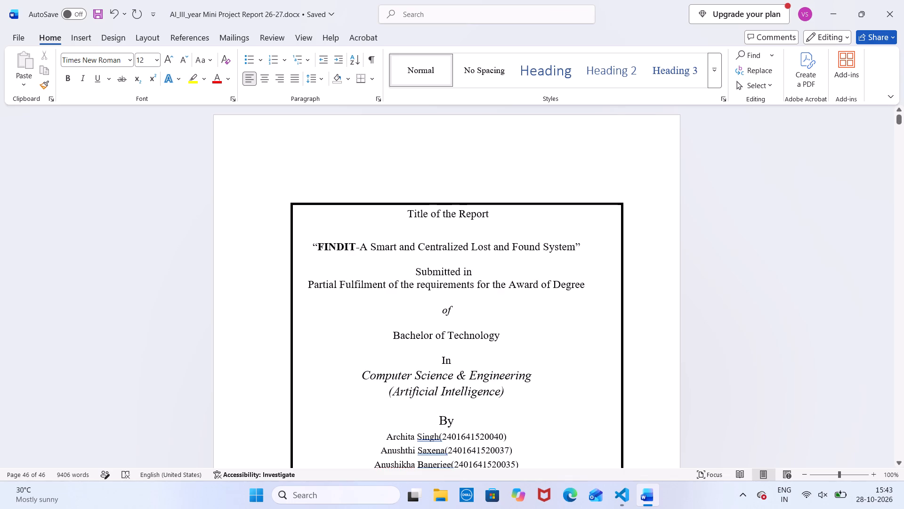
Delete the "(Supervisor Name)" placeholder below "Under the guidance of" on the title page.
scroll(456, 268, down, 2)
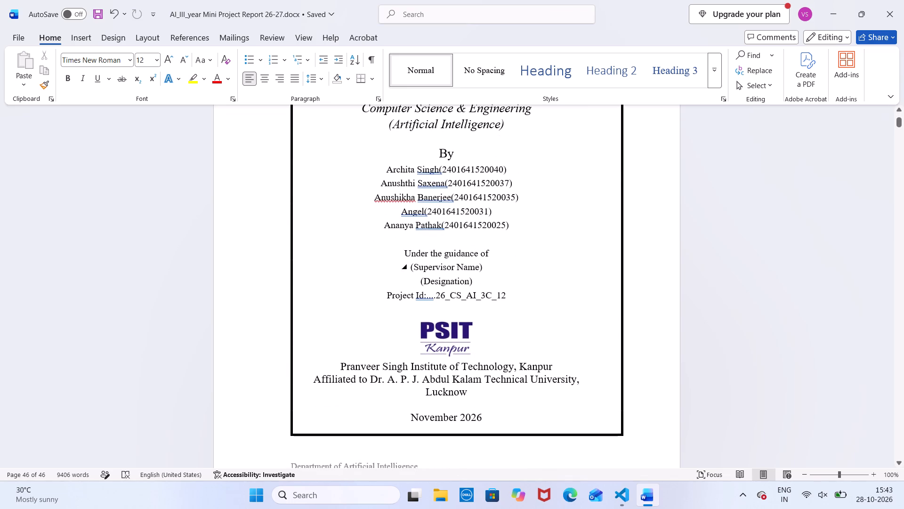
click(484, 268)
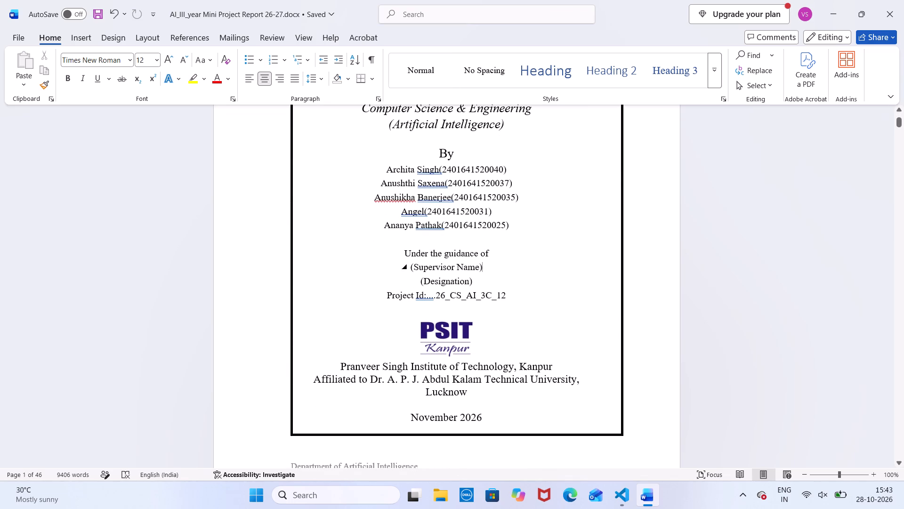
key(BackSpace)
key(BackSpace)
key(BackSpace)
key(BackSpace)
key(BackSpace)
key(BackSpace)
key(BackSpace)
key(BackSpace)
key(BackSpace)
key(BackSpace)
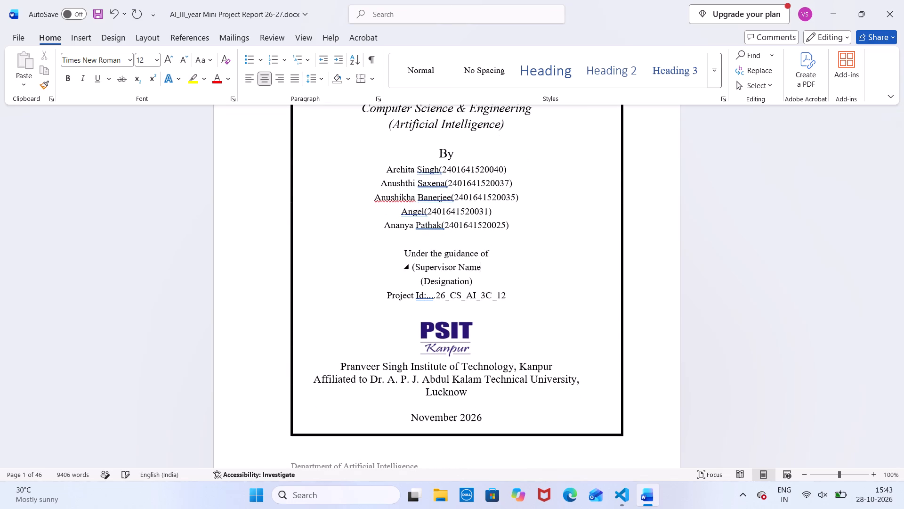
key(BackSpace)
key(BackSpace)
key(BackSpace)
key(BackSpace)
key(BackSpace)
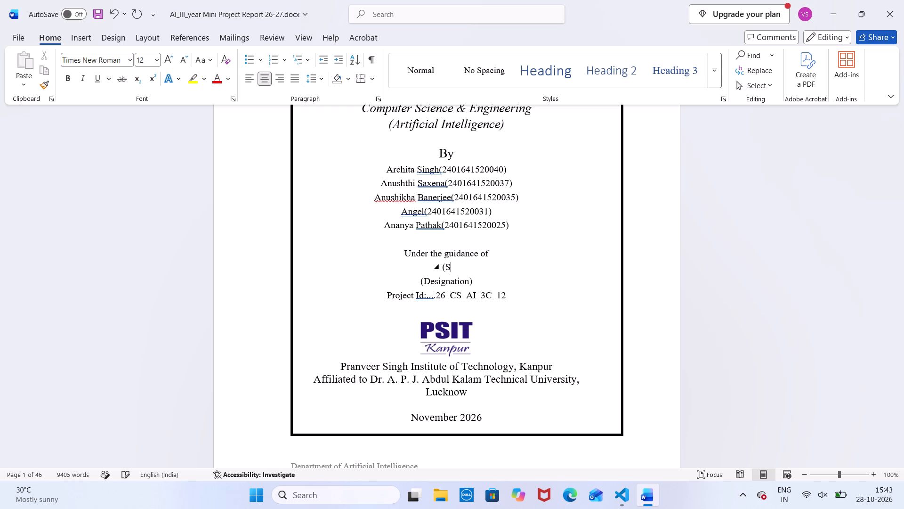
key(BackSpace)
key(BackSpace)
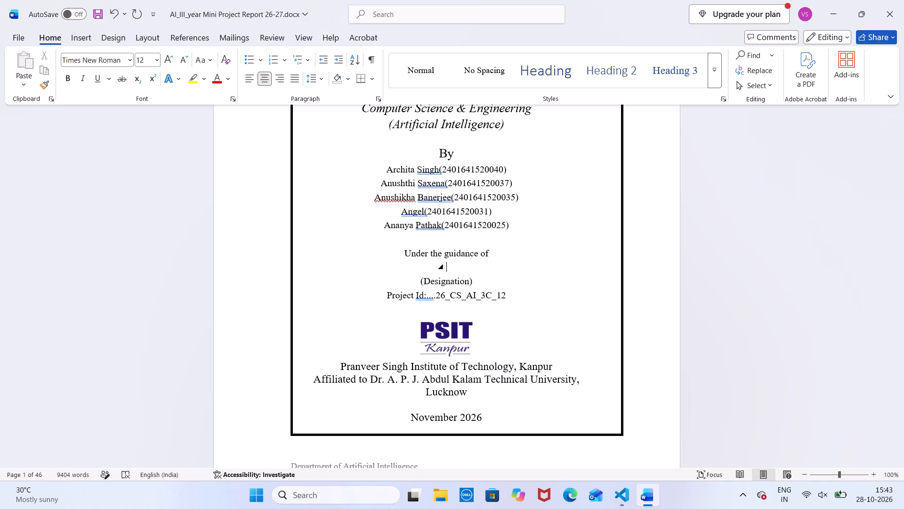
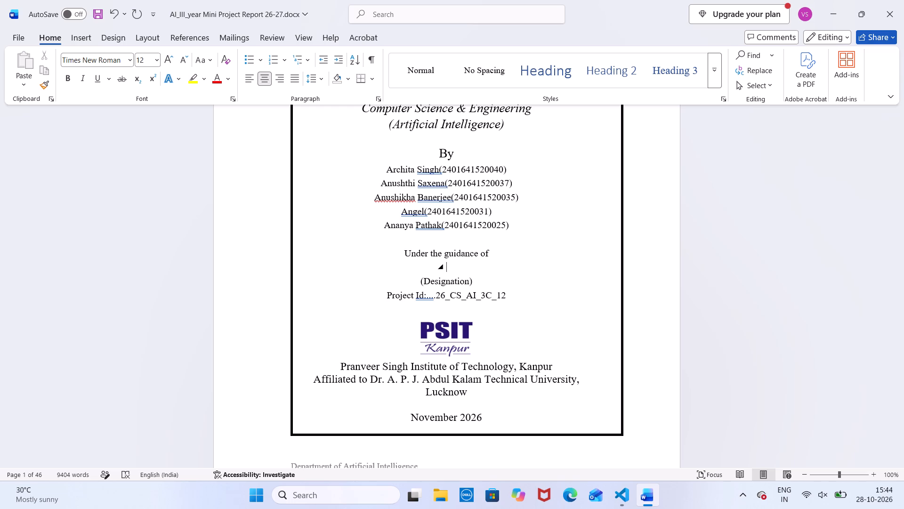
Start the supervisor line below "Under the guidance of" on the title page with the title "Mr." in bold.
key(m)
key(BackSpace)
click(65, 78)
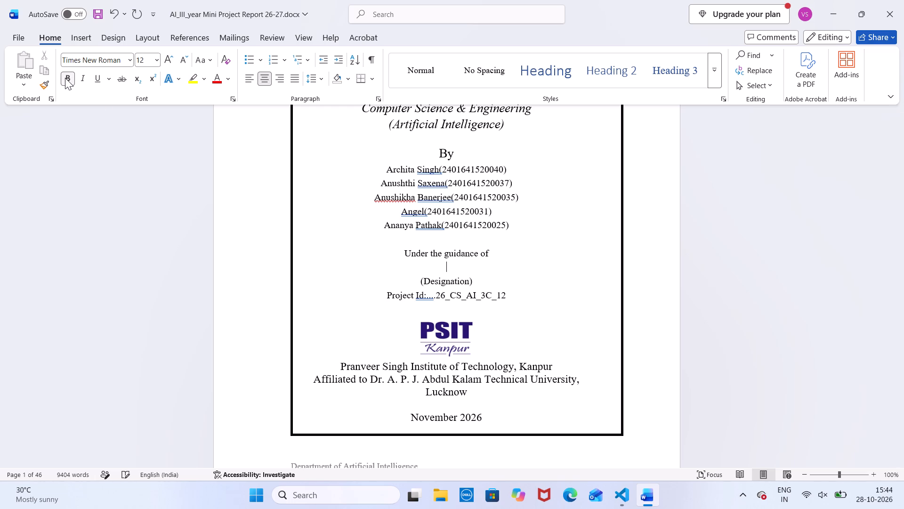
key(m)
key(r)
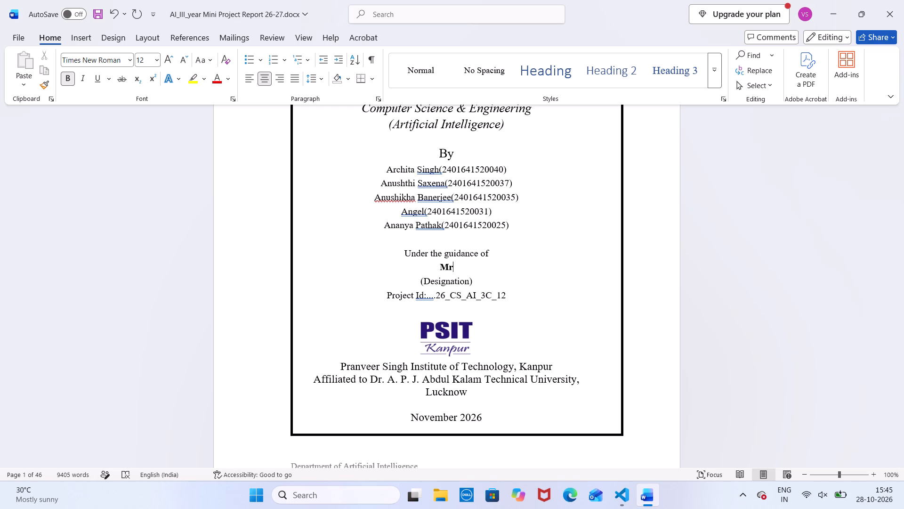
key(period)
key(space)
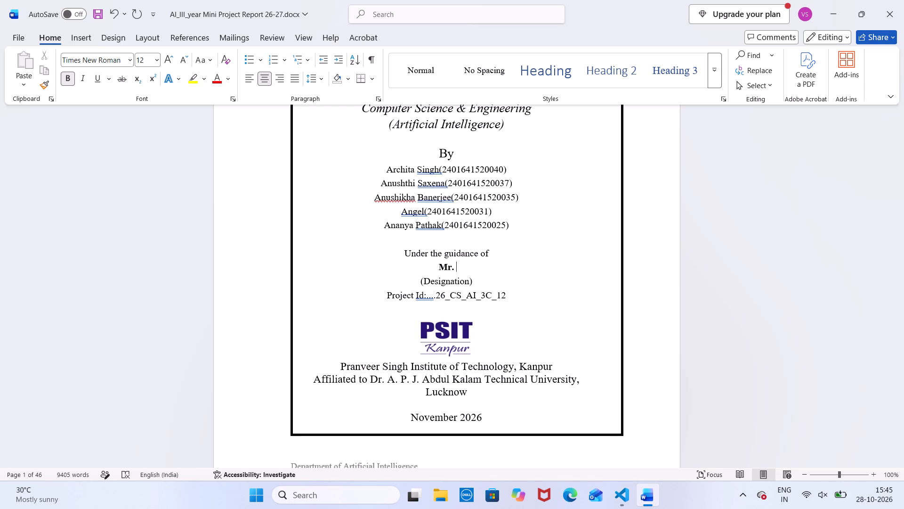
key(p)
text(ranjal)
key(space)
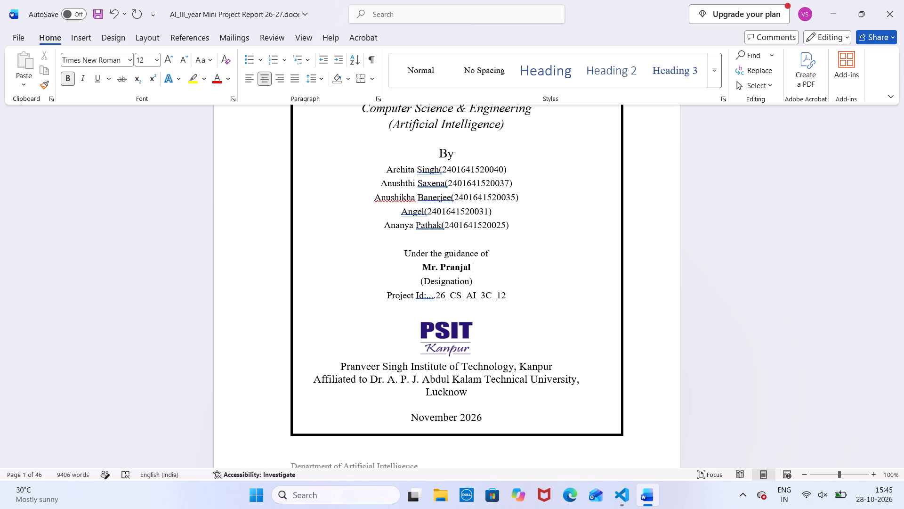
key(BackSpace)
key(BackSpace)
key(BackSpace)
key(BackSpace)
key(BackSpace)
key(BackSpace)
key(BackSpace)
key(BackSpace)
Enter the supervisor's name in bold capital letters after "Mr." on the title page.
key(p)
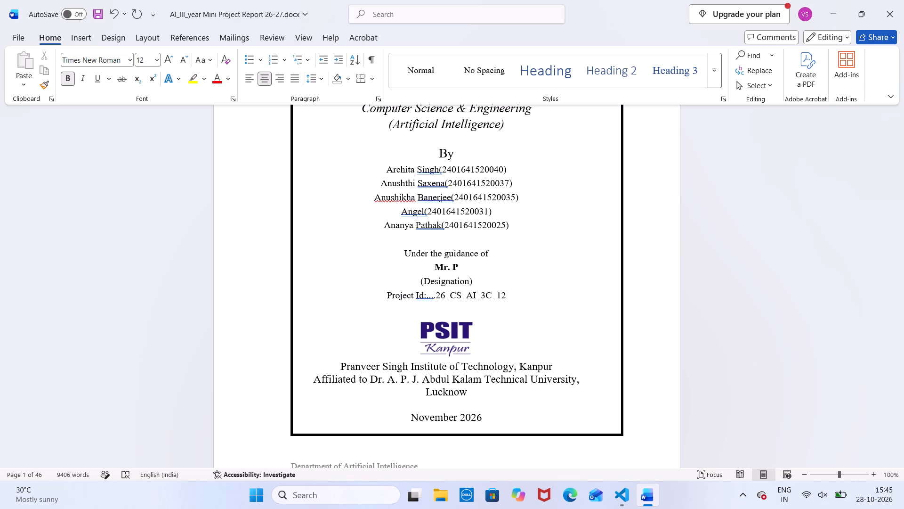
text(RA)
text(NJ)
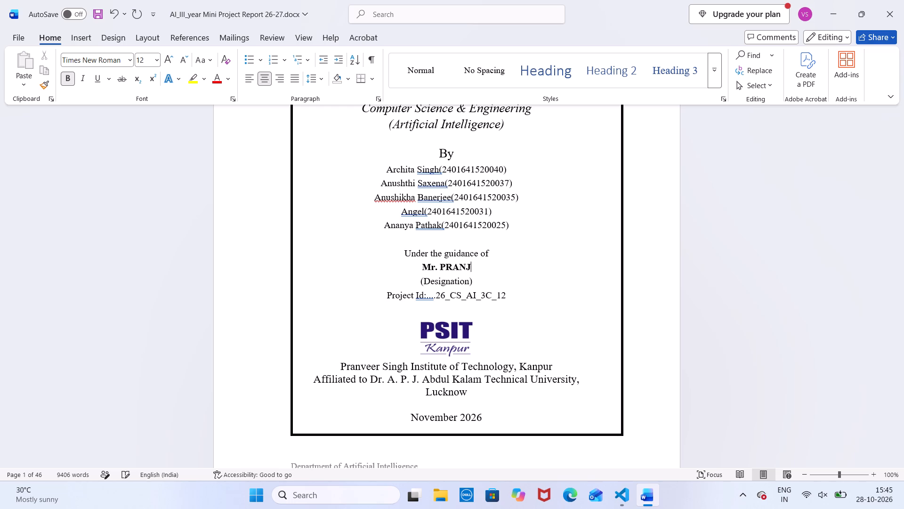
Complete the supervisor's full name in bold capitals below "Under the guidance of" on the title page.
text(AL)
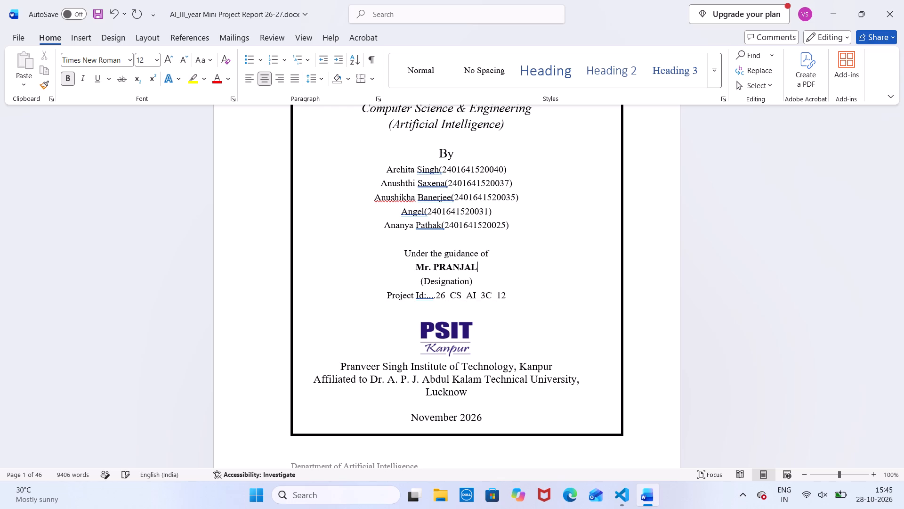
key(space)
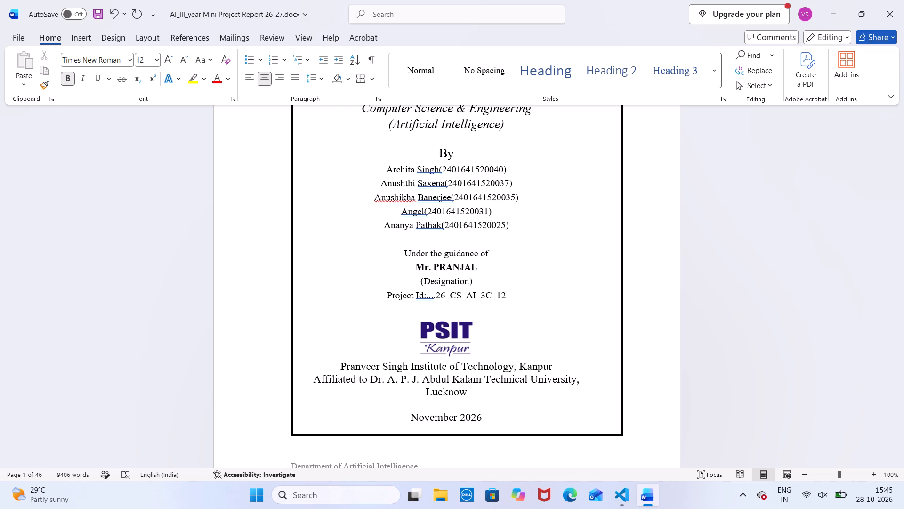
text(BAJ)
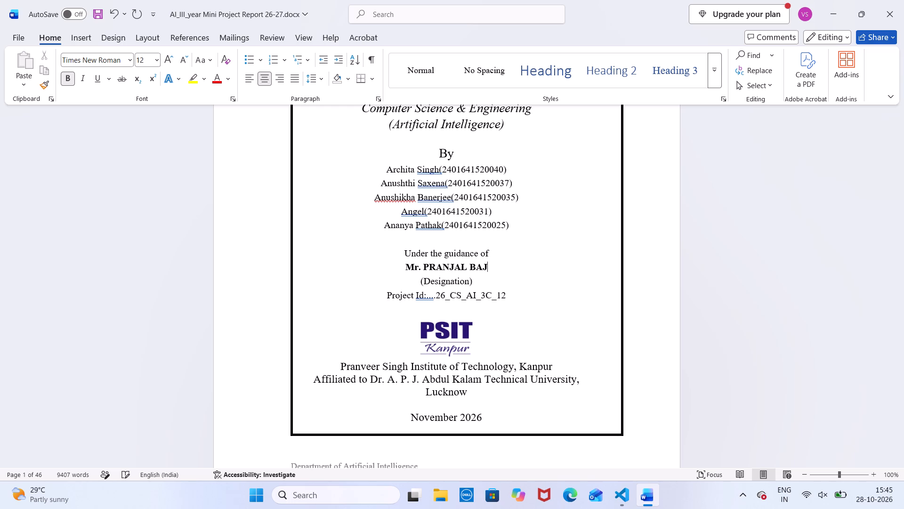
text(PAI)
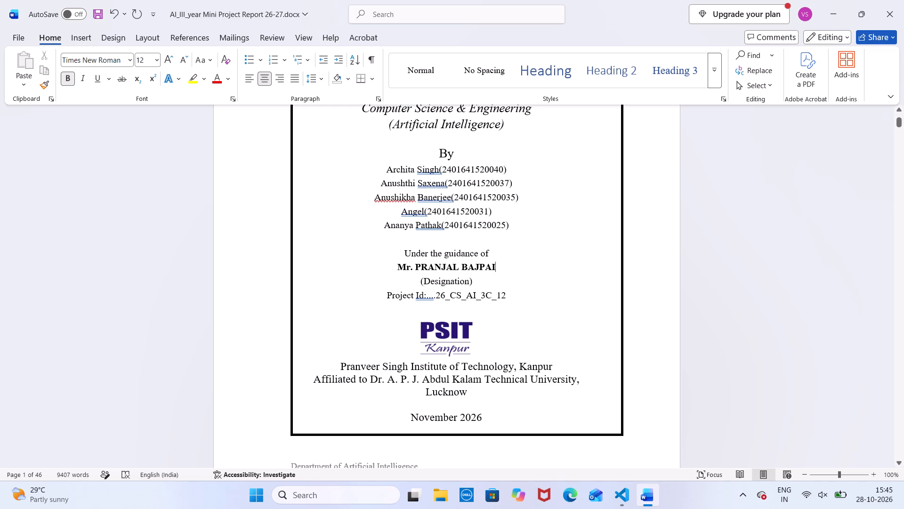
Remove the filler dots between "Project Id:" and the project code on the title page.
click(476, 284)
click(437, 294)
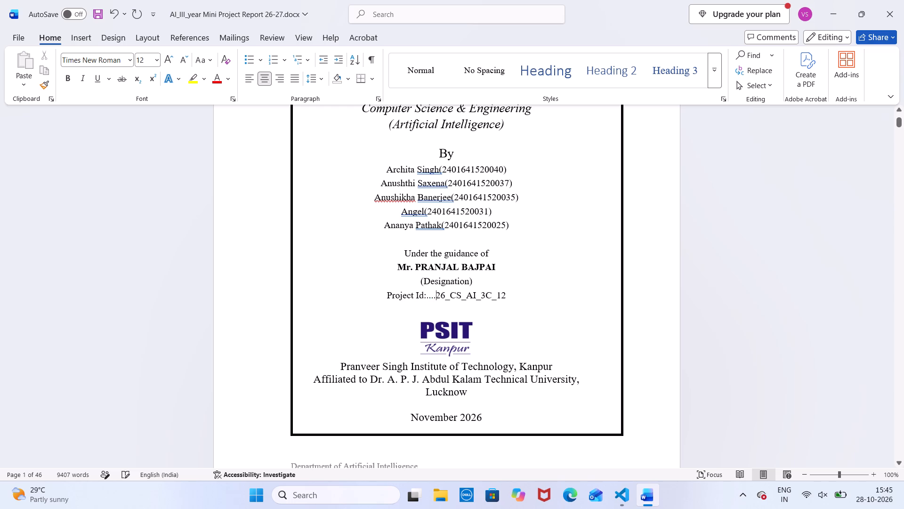
key(BackSpace)
key(BackSpace)
key(BackSpace)
key(BackSpace)
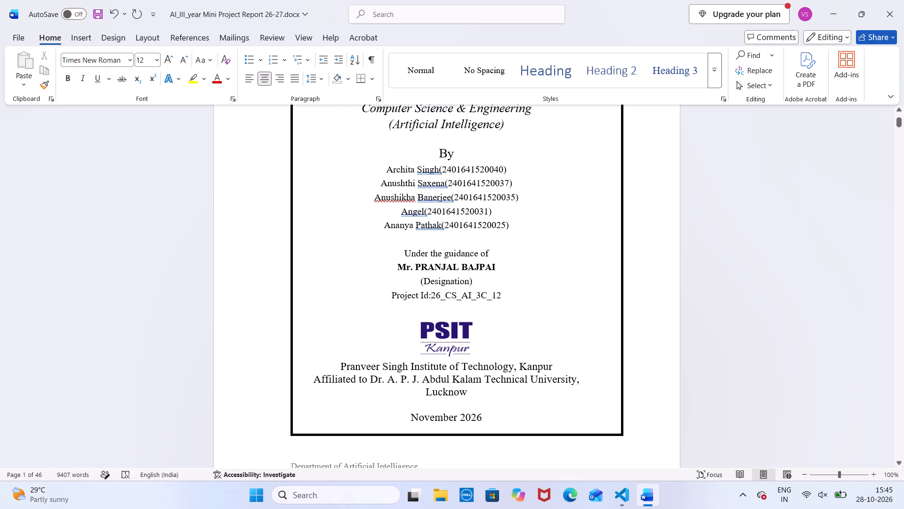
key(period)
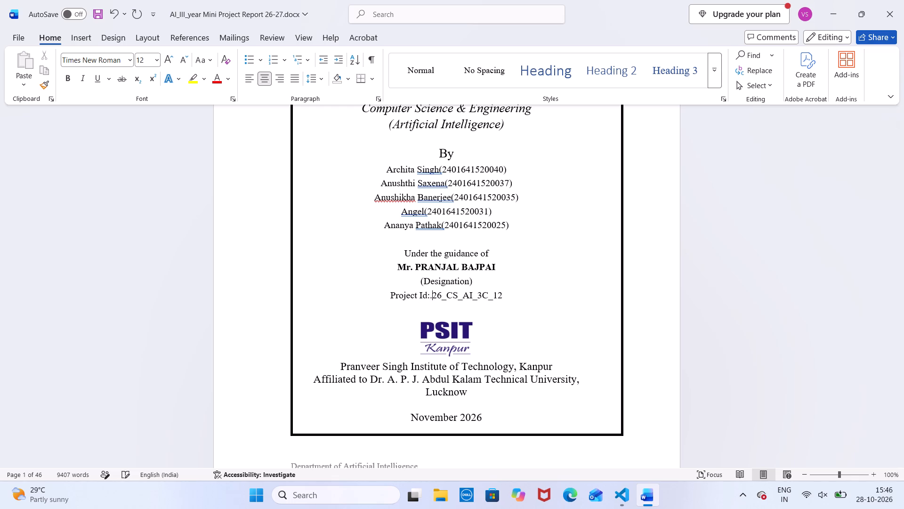
scroll(513, 306, down, 1)
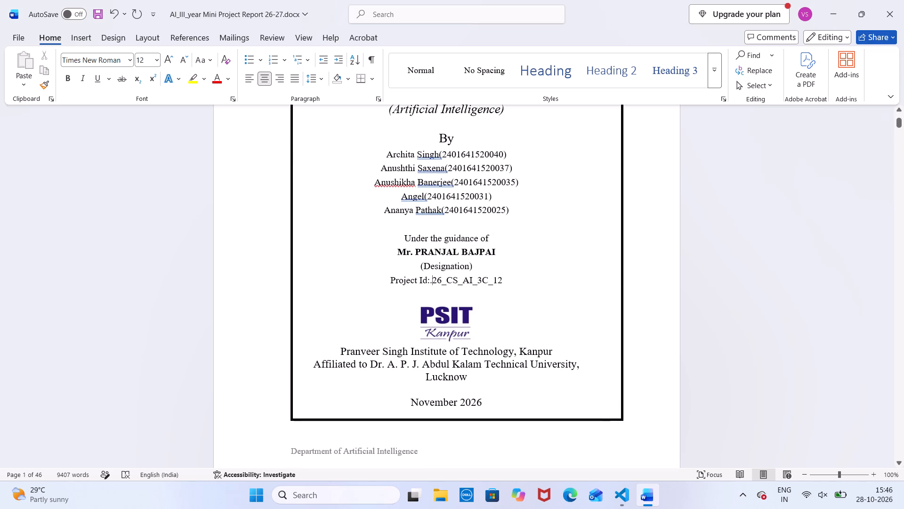
key(BackSpace)
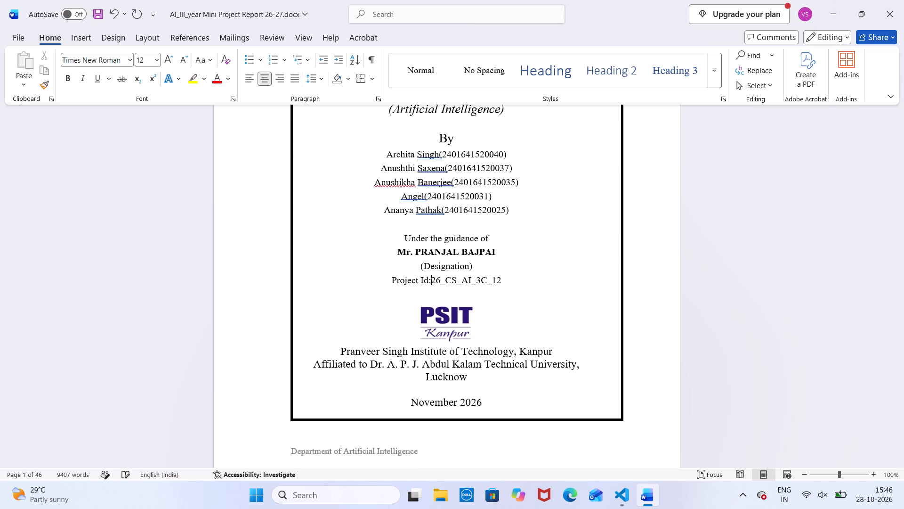
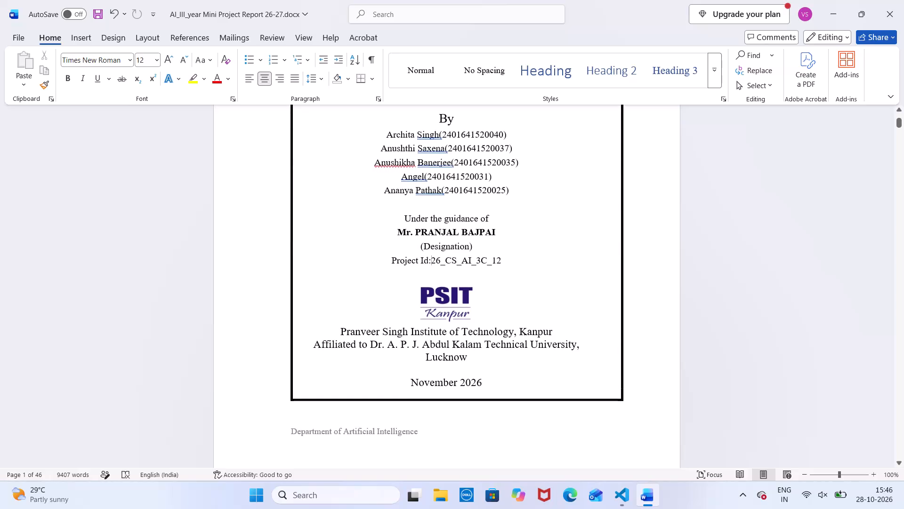
Review the title page from its heading down to the department footer.
scroll(517, 369, down, 1)
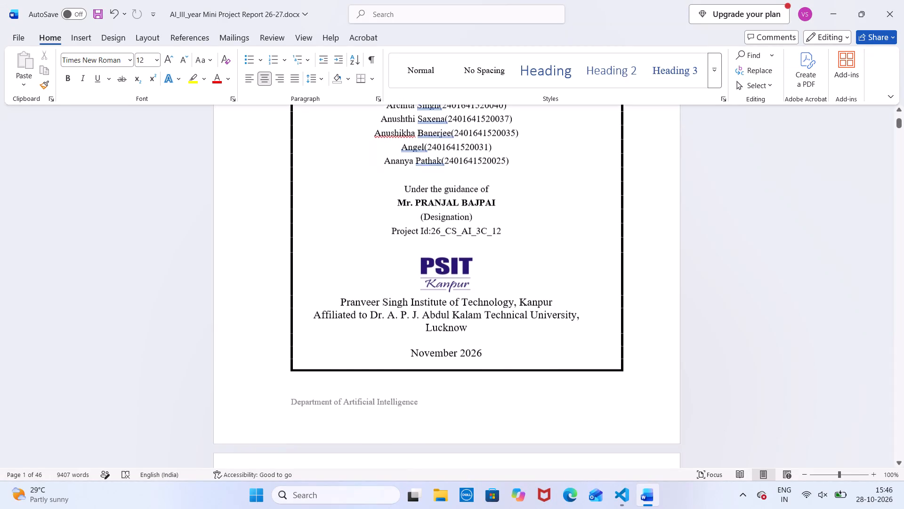
scroll(517, 369, down, 1)
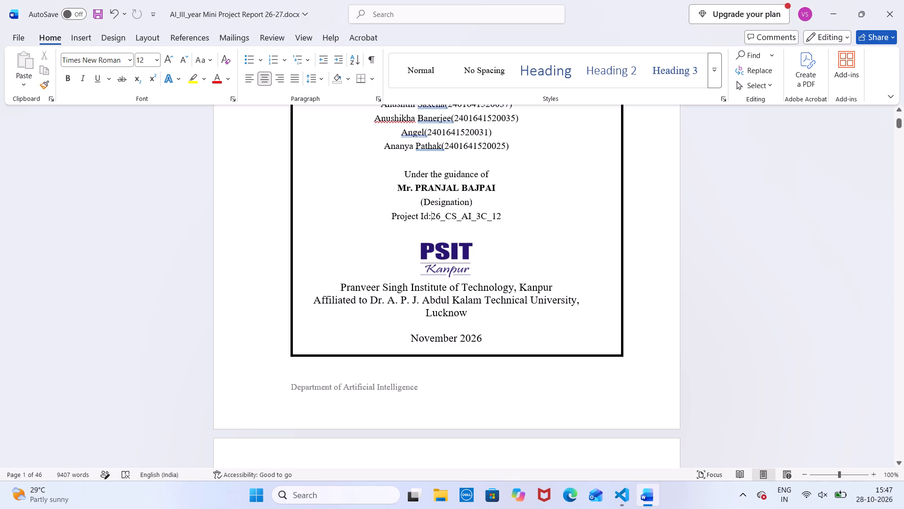
scroll(410, 361, up, 2)
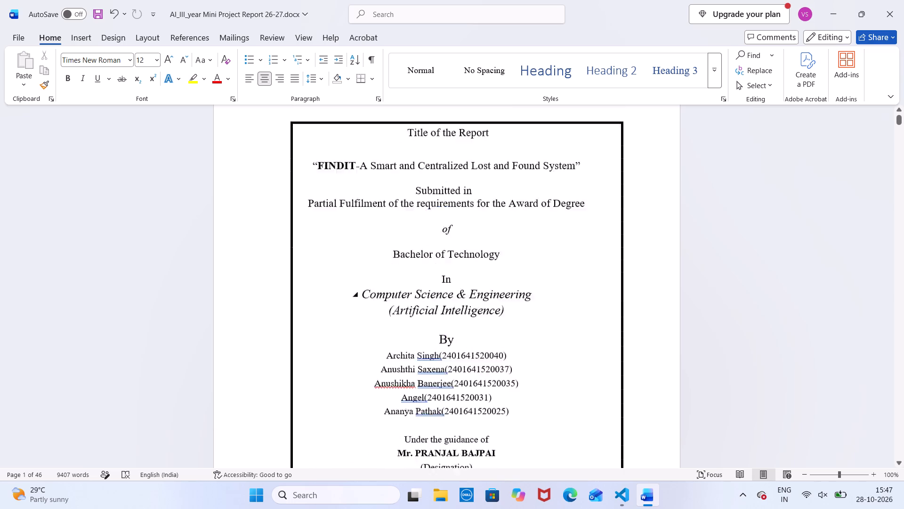
scroll(410, 361, up, 2)
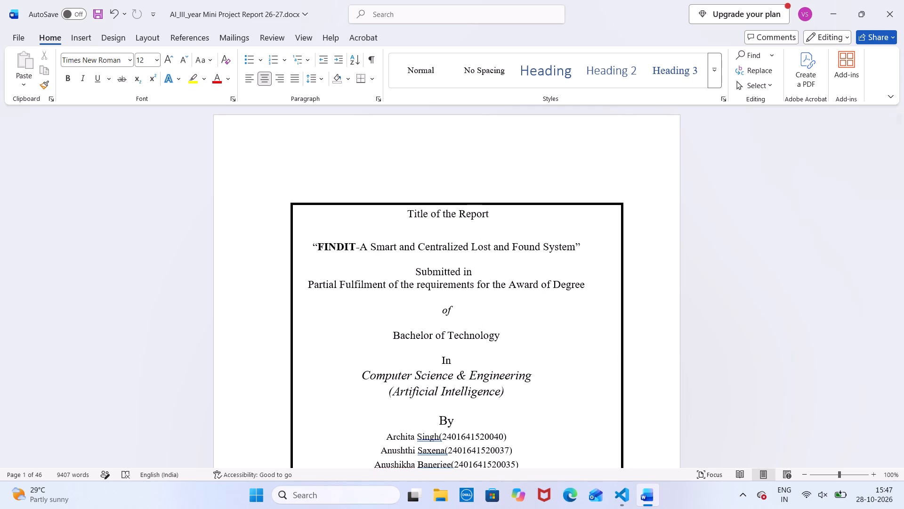
scroll(299, 463, down, 3)
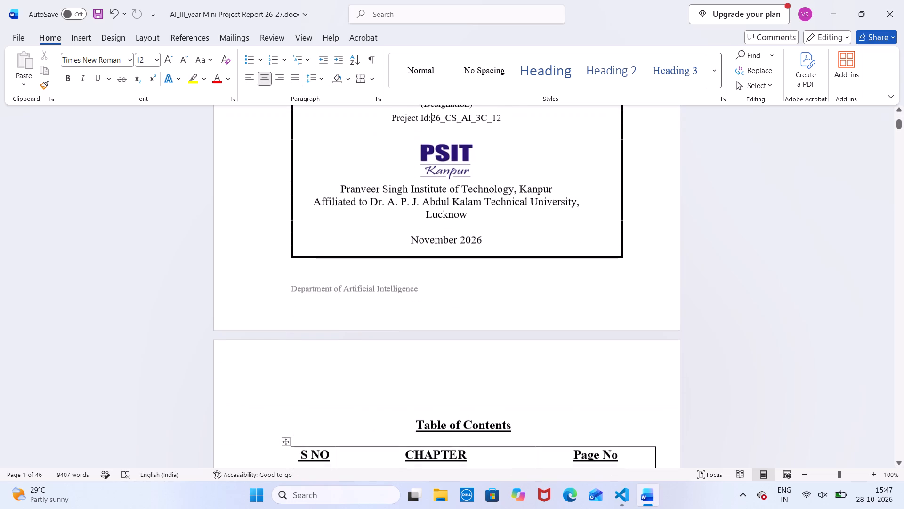
click(292, 274)
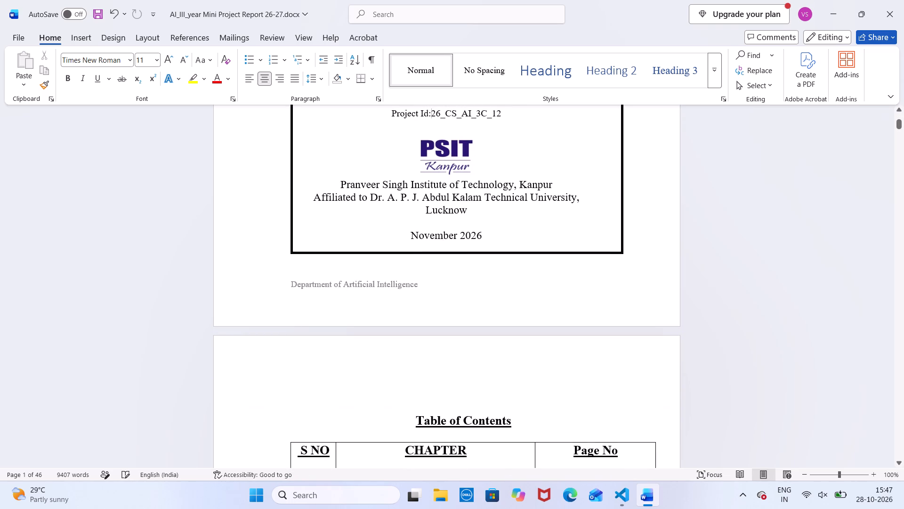
click(299, 277)
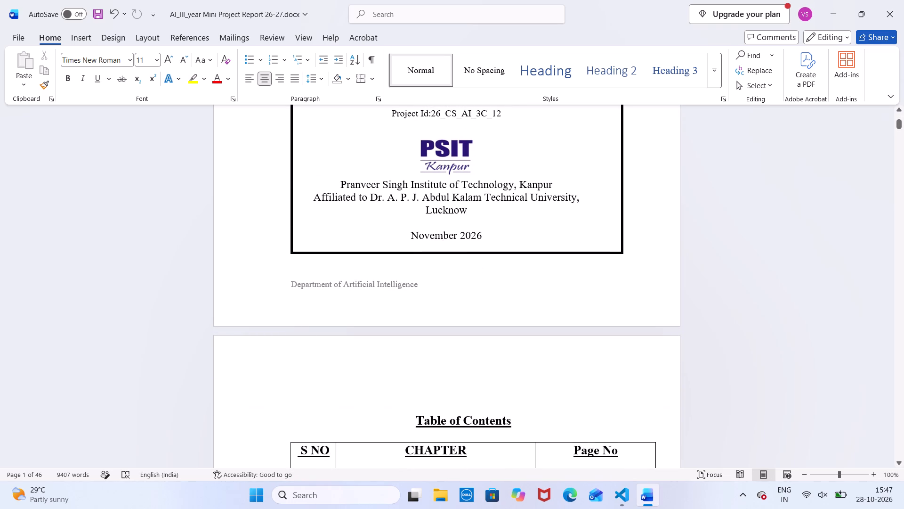
click(307, 272)
click(284, 290)
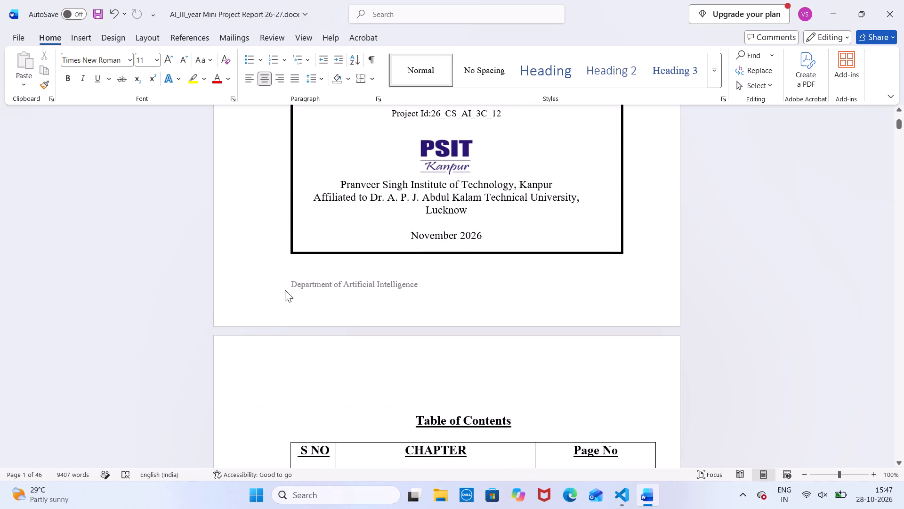
click(293, 285)
Remove the empty lines above the CERTIFICATE heading so it sits at the top of its page.
scroll(351, 309, down, 3)
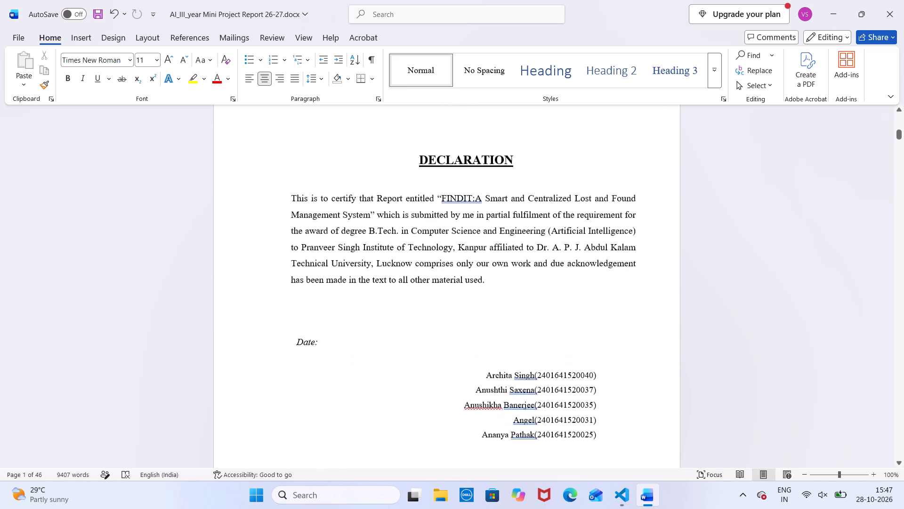
scroll(351, 309, down, 2)
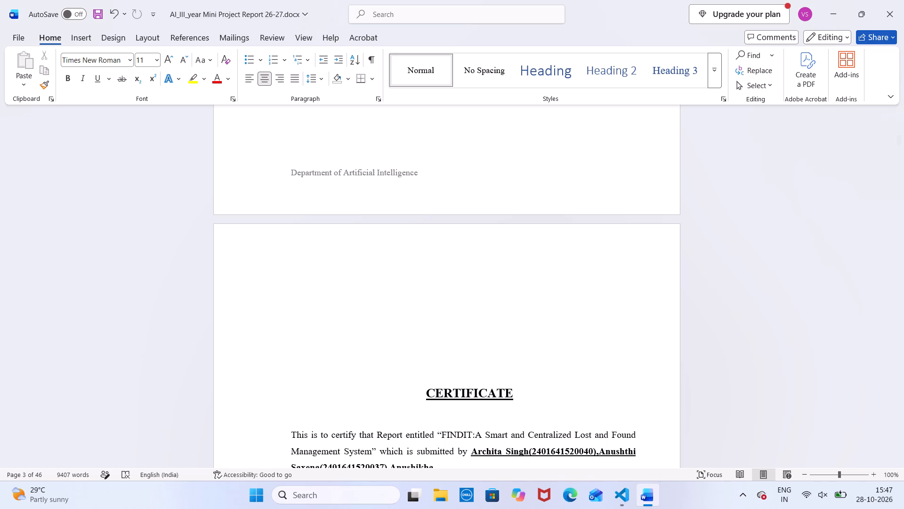
click(365, 348)
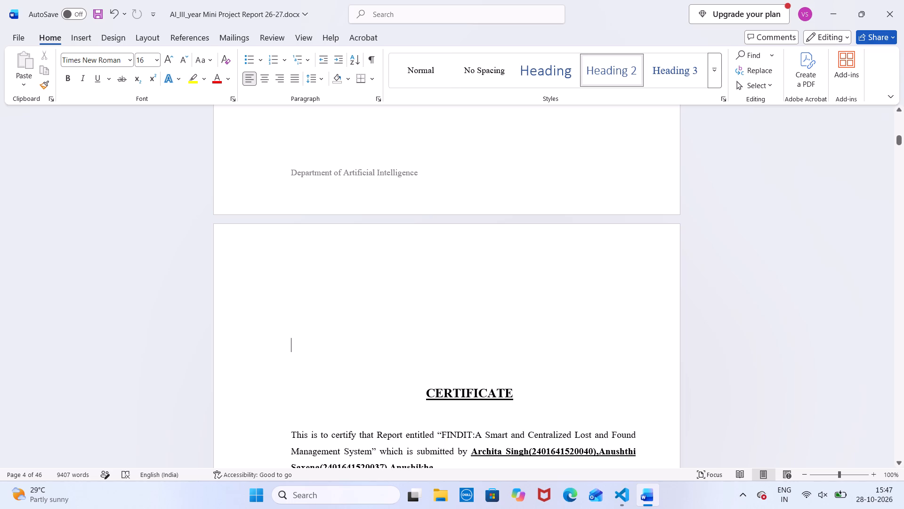
click(387, 377)
key(BackSpace)
key(BackSpace)
key(BackSpace)
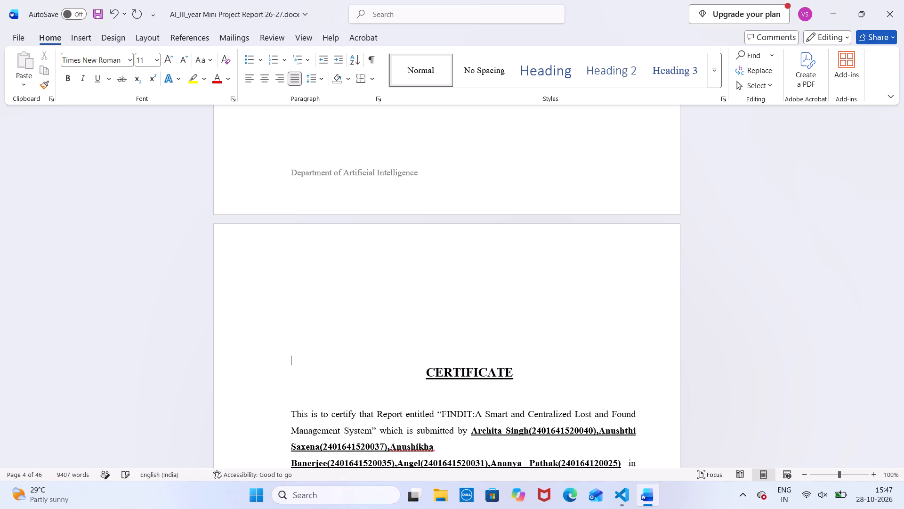
key(BackSpace)
key(BackSpace)
key(BackSpace)
key(BackSpace)
key(BackSpace)
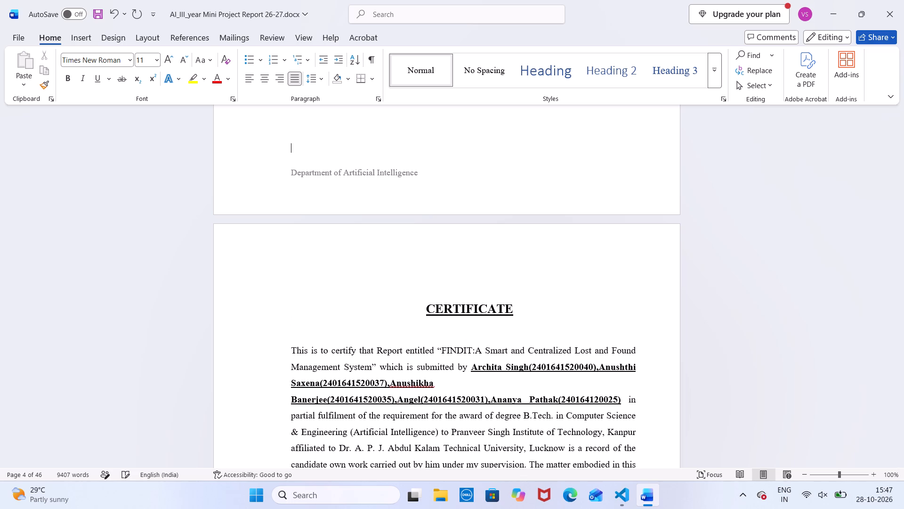
Add three blank lines above the LIST OF TABLES heading to move it onto the next page with its table.
scroll(387, 377, down, 6)
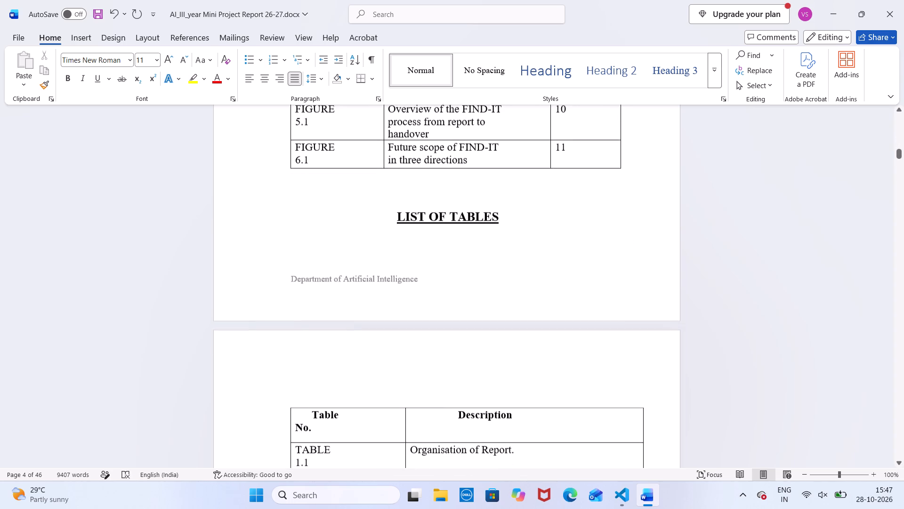
click(383, 194)
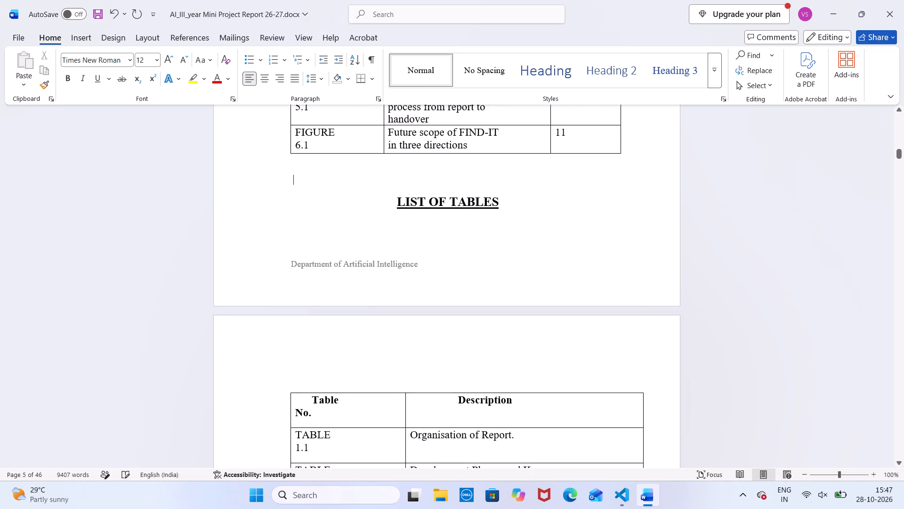
key(Return)
key(Return)
key(Return)
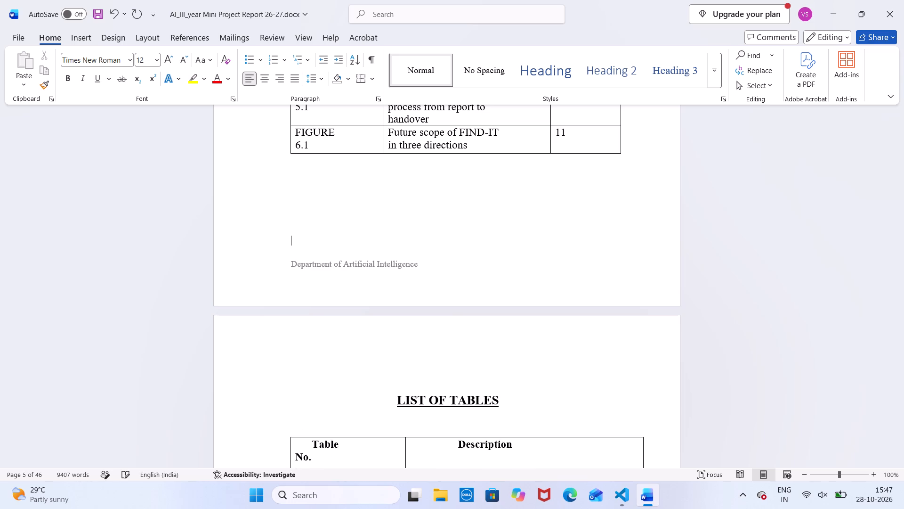
Add one blank line above the ACKNOWLEDGEMENT heading to move it onto the next page with its text.
scroll(383, 194, down, 5)
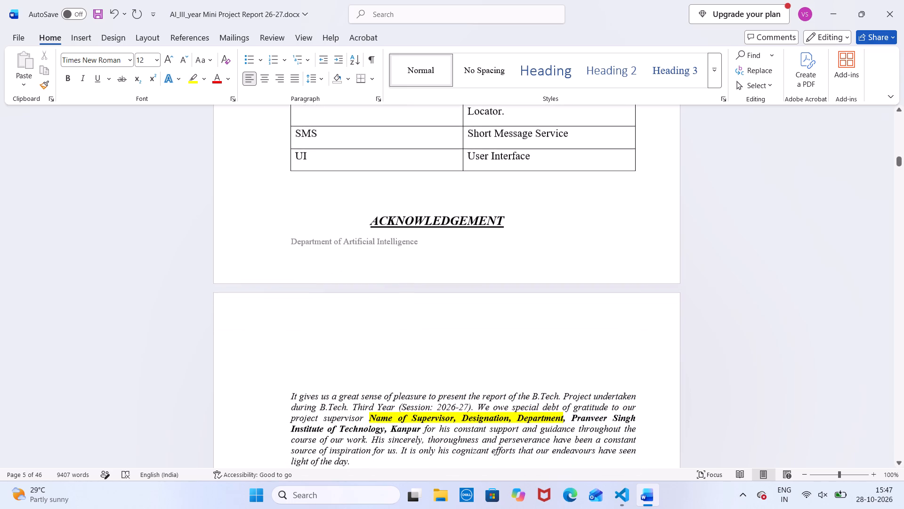
click(375, 205)
key(Return)
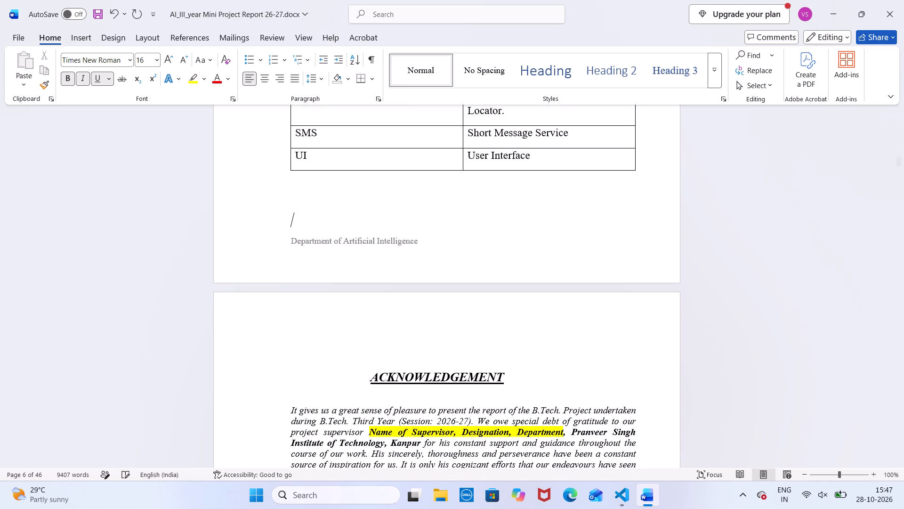
Add three blank lines above the CHAPTER 1 INTRODUCTION heading to move it onto the page with section 1.1.
scroll(375, 205, down, 4)
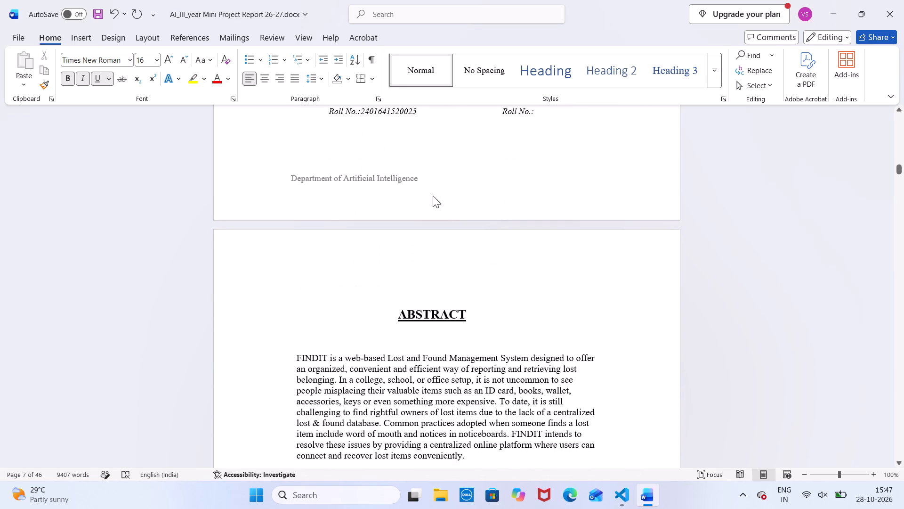
scroll(447, 258, down, 5)
scroll(447, 258, up, 1)
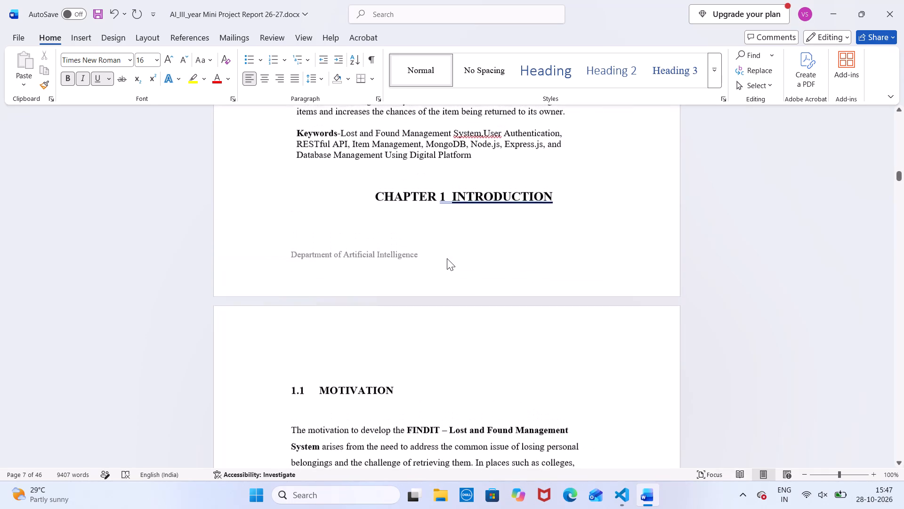
click(387, 181)
key(Return)
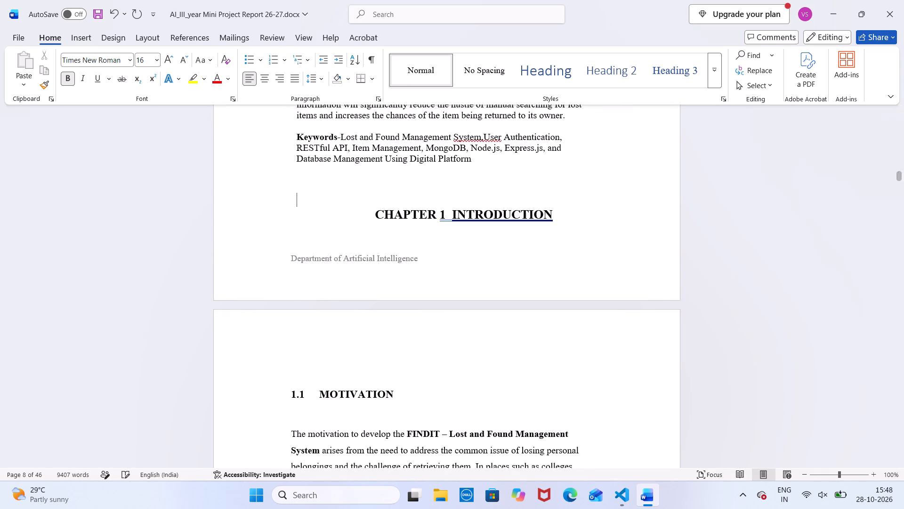
key(Return)
key(Return)
Remove the empty lines above the 1.3 PROPOSED SOLUTION heading so the section starts at the top of its page.
scroll(387, 181, down, 1)
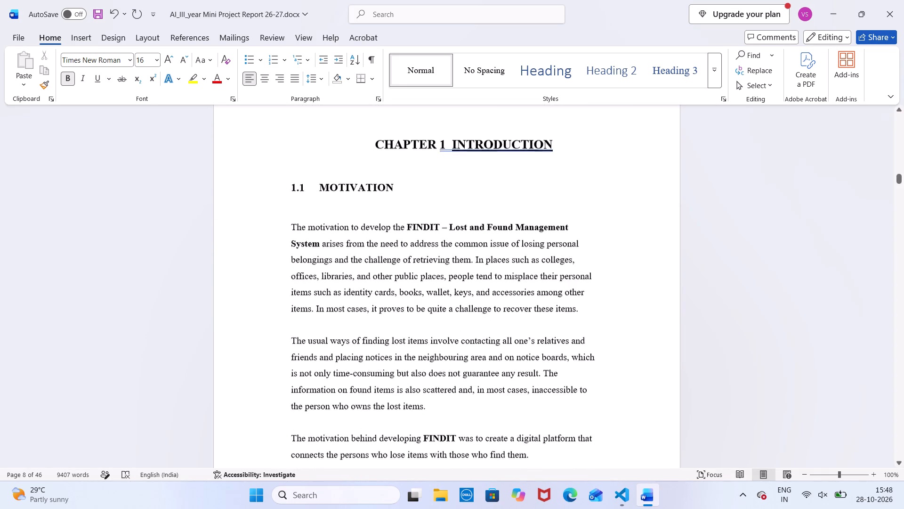
scroll(387, 181, down, 4)
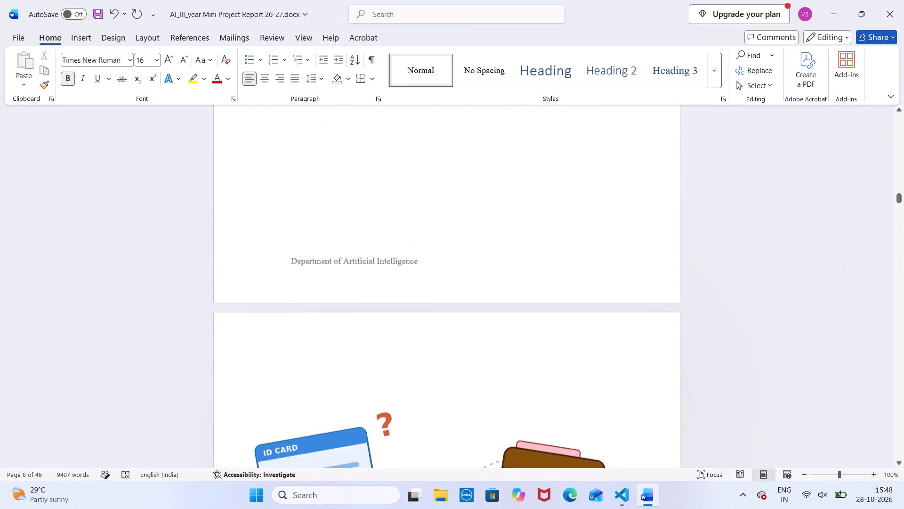
scroll(387, 181, down, 2)
scroll(387, 181, up, 3)
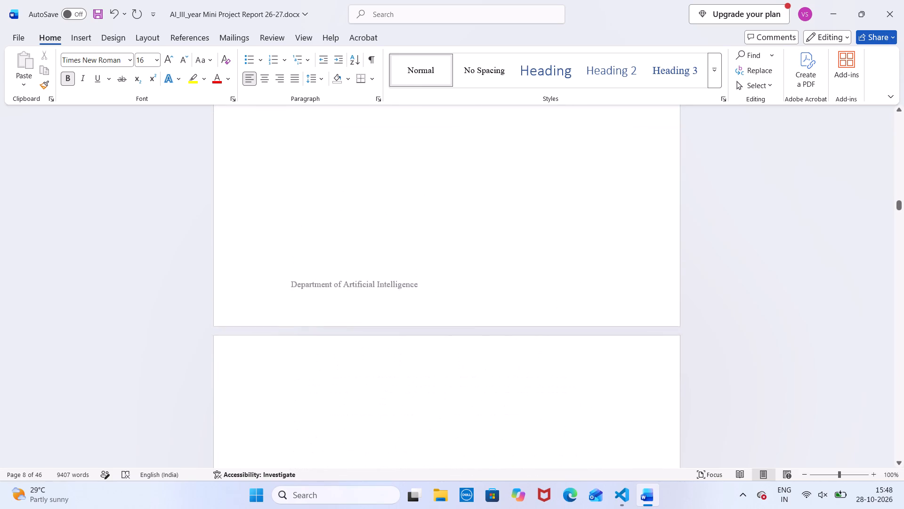
scroll(387, 181, up, 1)
scroll(387, 181, down, 2)
scroll(387, 181, up, 1)
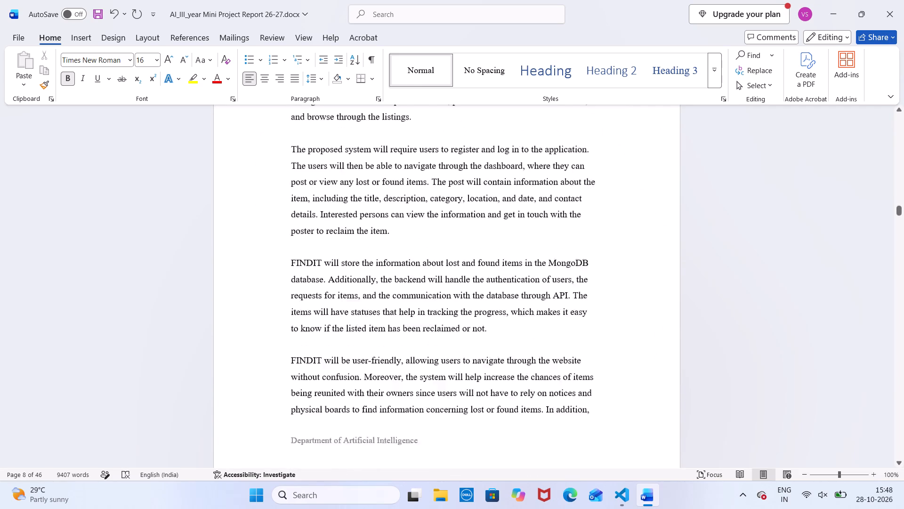
scroll(387, 181, up, 2)
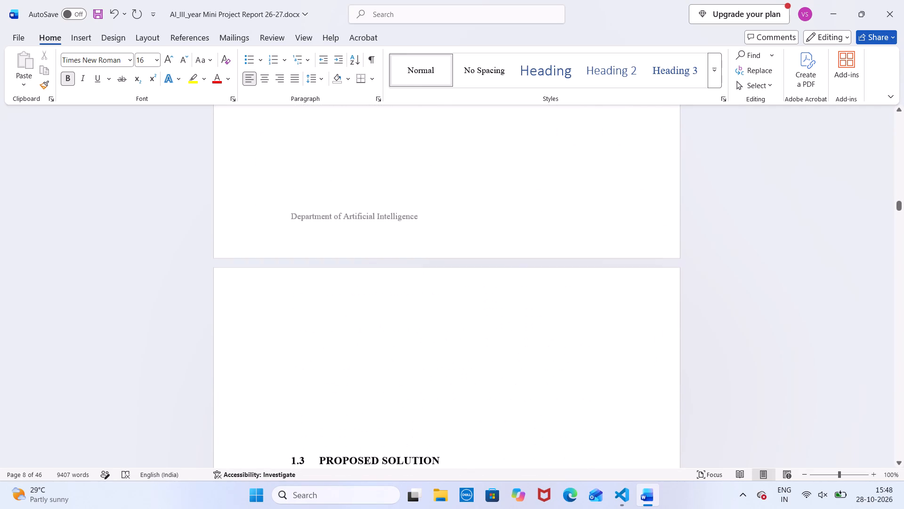
click(306, 415)
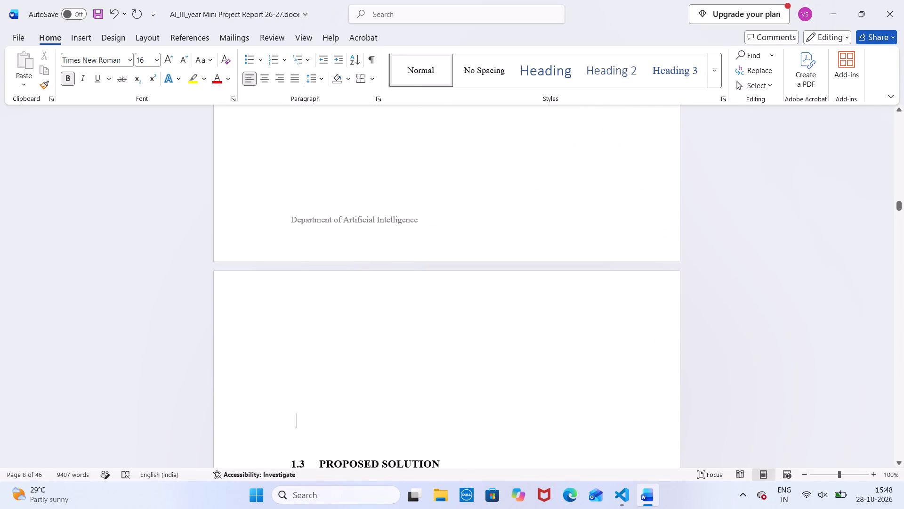
click(287, 440)
key(BackSpace)
key(BackSpace)
key(BackSpace)
key(BackSpace)
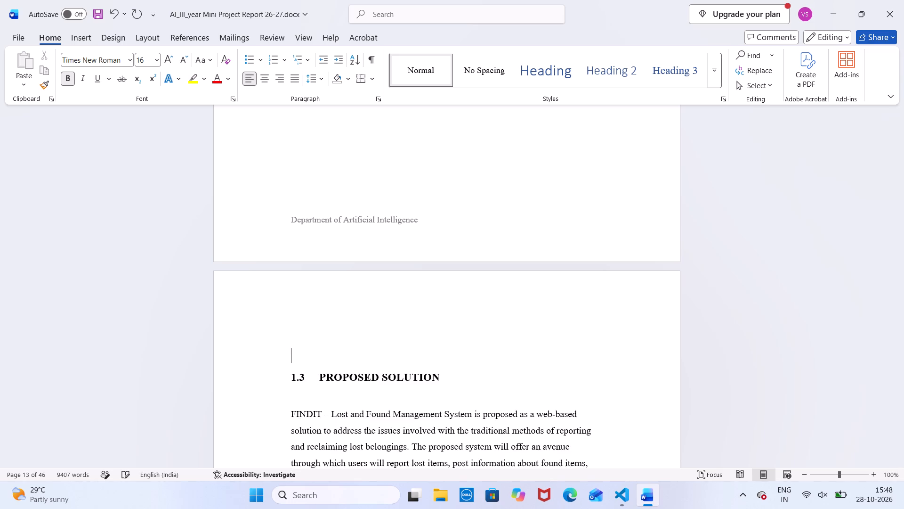
key(BackSpace)
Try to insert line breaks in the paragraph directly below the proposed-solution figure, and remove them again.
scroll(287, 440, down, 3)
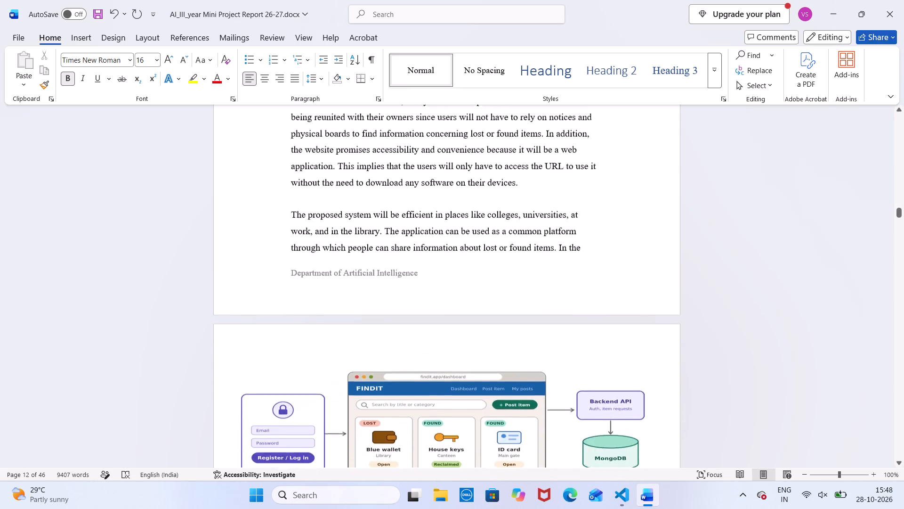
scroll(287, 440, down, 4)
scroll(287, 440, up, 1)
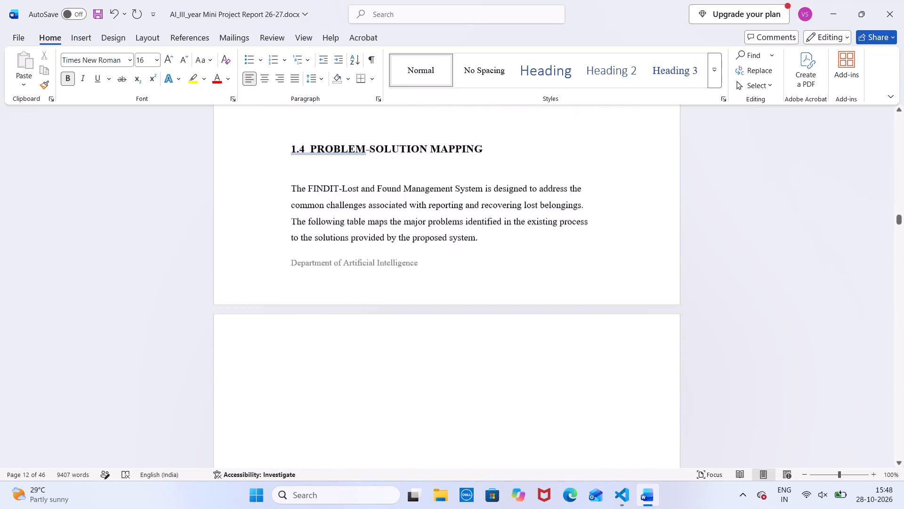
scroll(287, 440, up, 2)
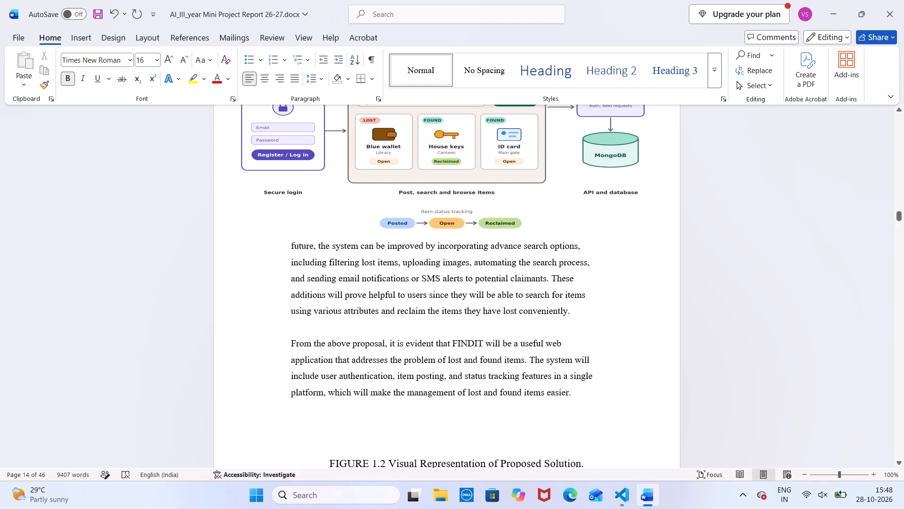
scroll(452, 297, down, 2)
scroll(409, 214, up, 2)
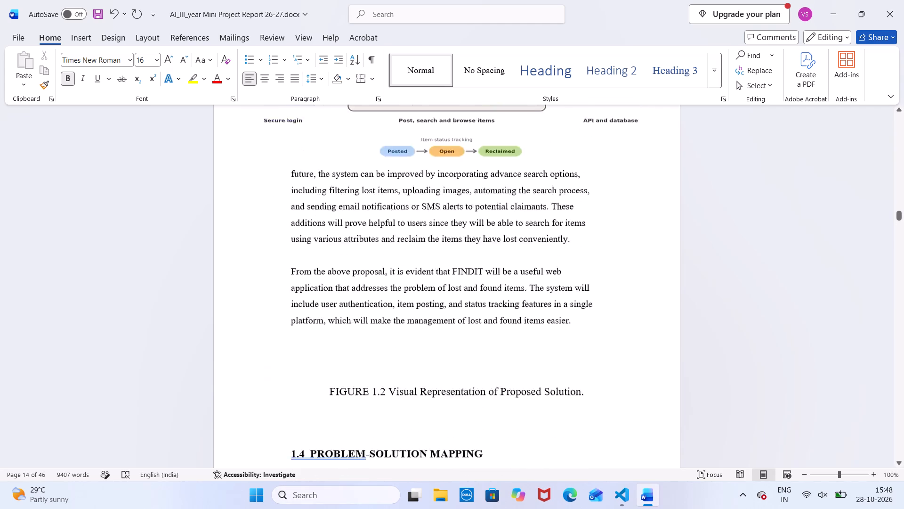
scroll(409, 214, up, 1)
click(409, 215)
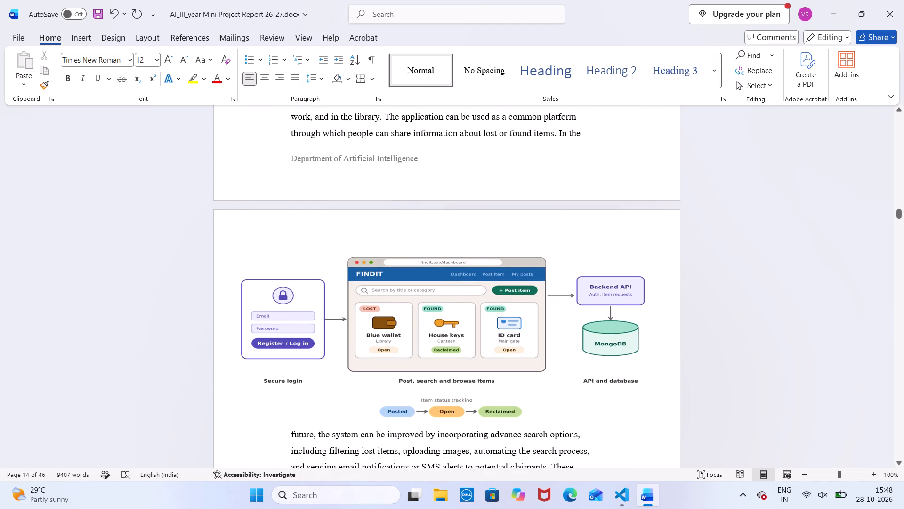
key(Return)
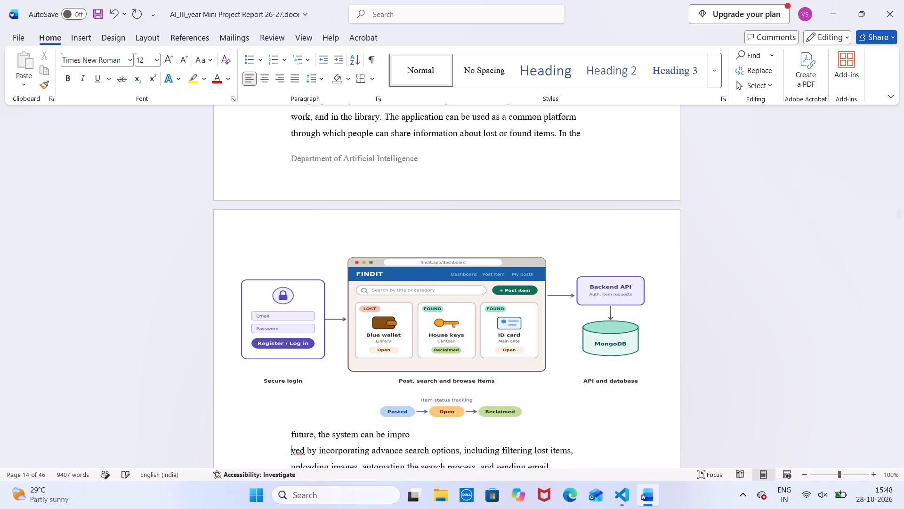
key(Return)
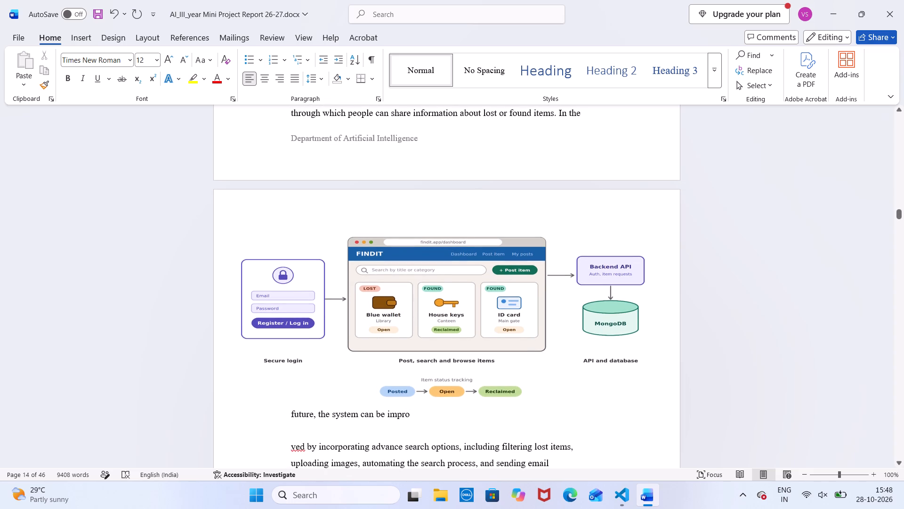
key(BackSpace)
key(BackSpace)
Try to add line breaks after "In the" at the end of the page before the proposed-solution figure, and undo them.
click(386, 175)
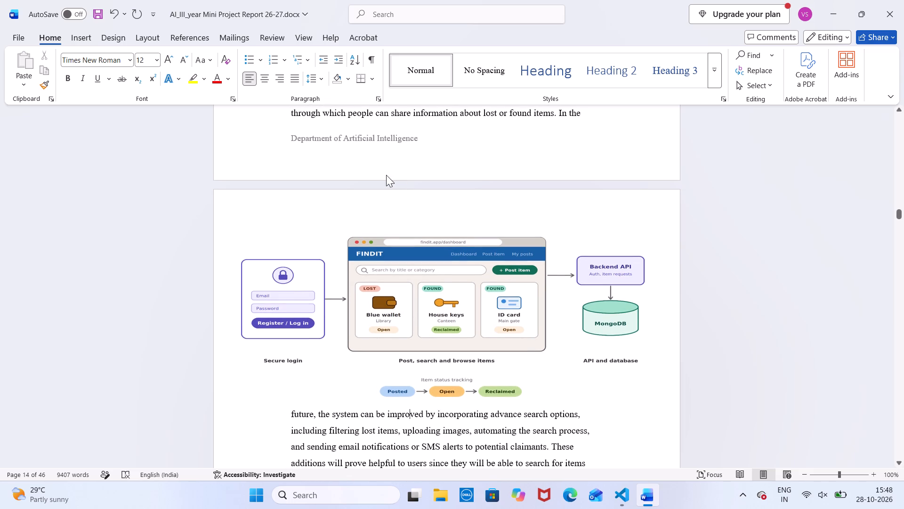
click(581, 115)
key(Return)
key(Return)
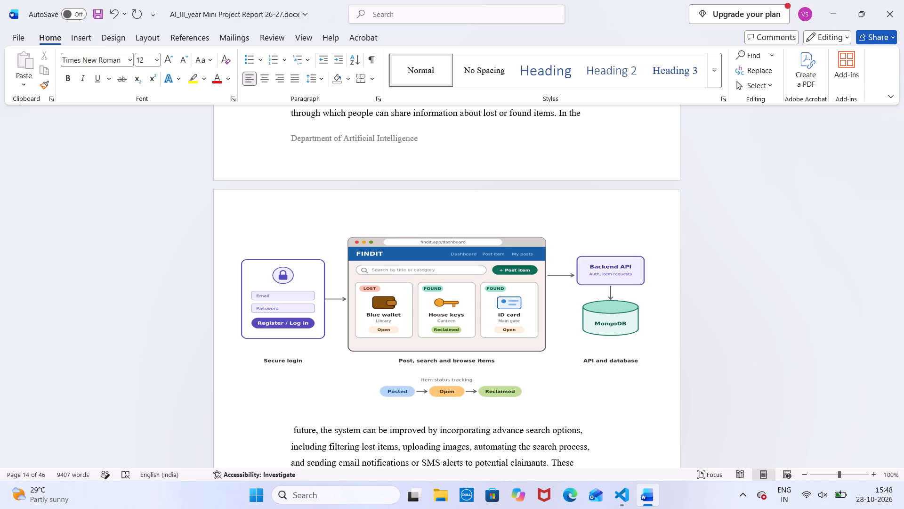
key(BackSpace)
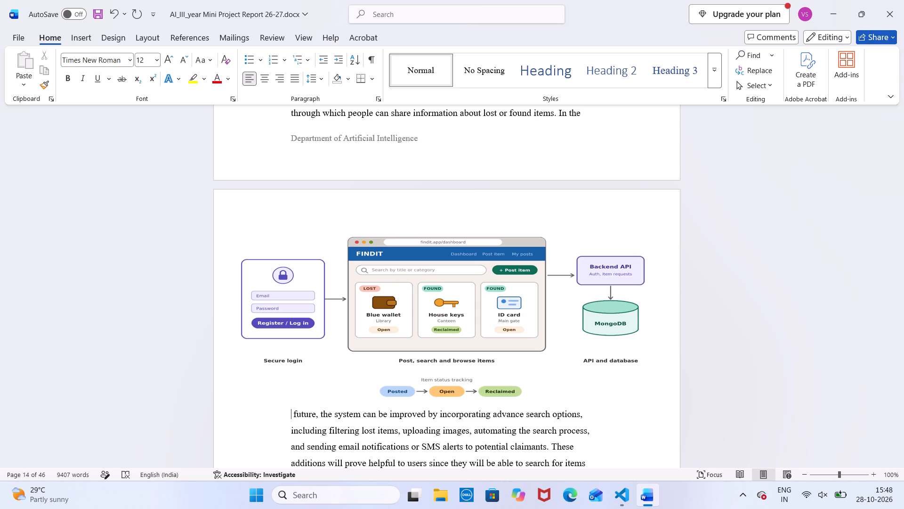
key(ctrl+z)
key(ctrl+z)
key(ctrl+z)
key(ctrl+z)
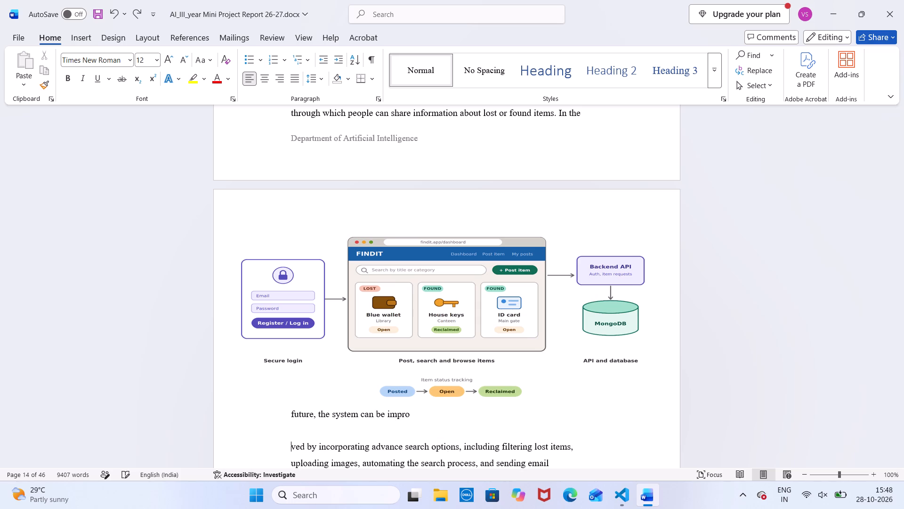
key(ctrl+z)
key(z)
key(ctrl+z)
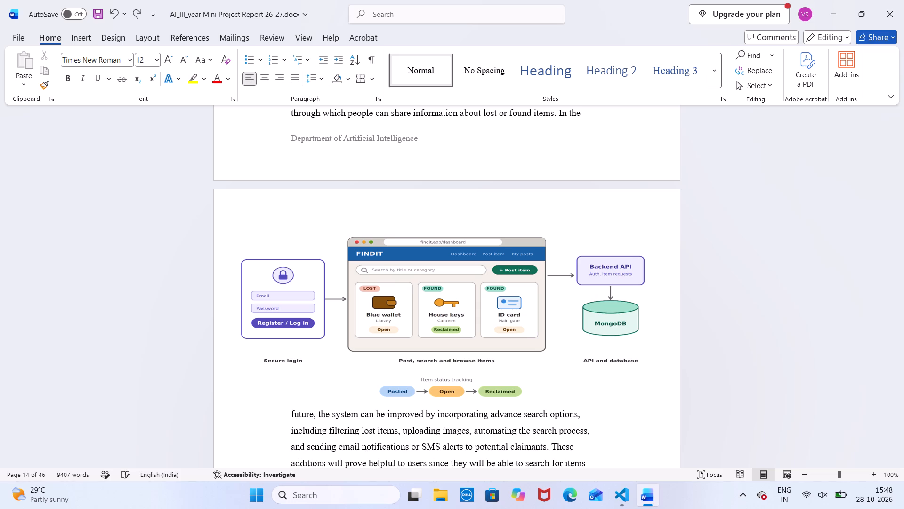
Undo the last removal of an empty line above the 1.3 PROPOSED SOLUTION heading.
key(ctrl+z)
Copy the caption "FIGURE 1.2 Visual Representation of Proposed Solution." from above the 1.4 heading.
scroll(581, 115, up, 2)
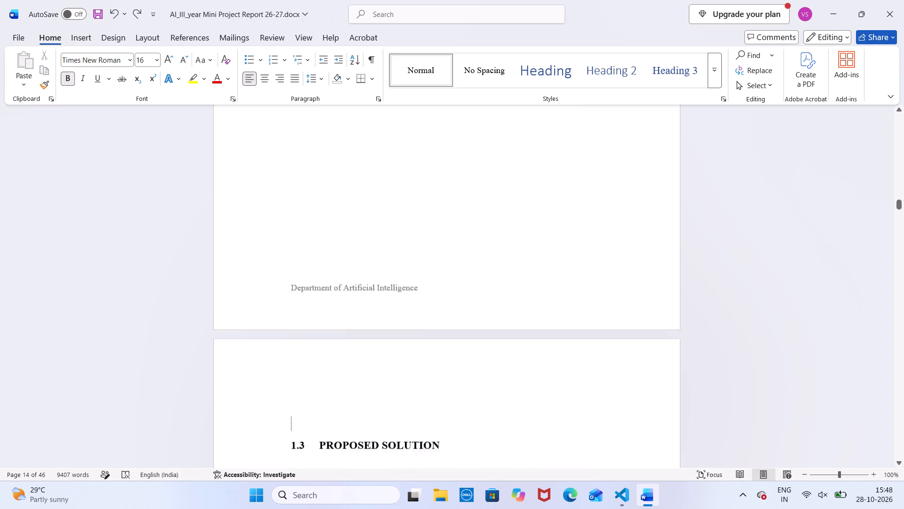
scroll(581, 115, up, 1)
scroll(581, 115, down, 4)
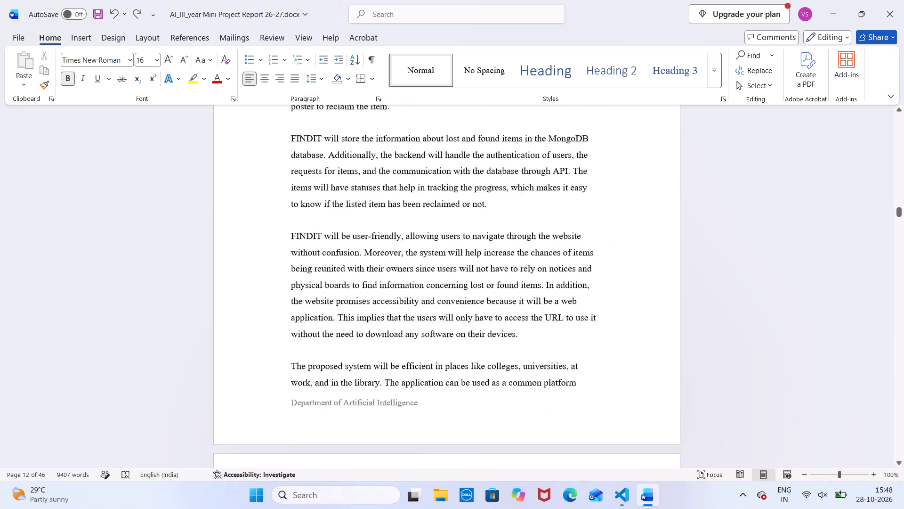
scroll(581, 115, down, 1)
scroll(581, 115, up, 1)
scroll(581, 115, down, 1)
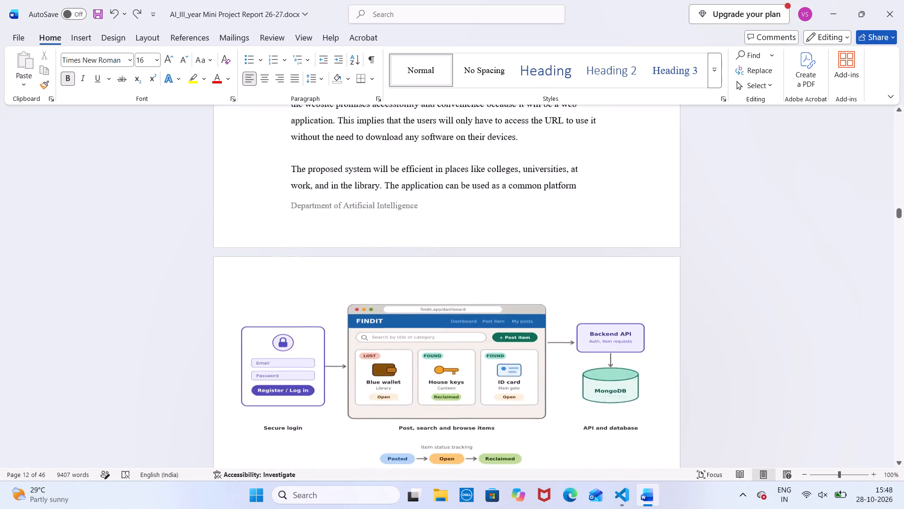
scroll(581, 115, down, 1)
scroll(581, 115, up, 1)
scroll(581, 115, down, 1)
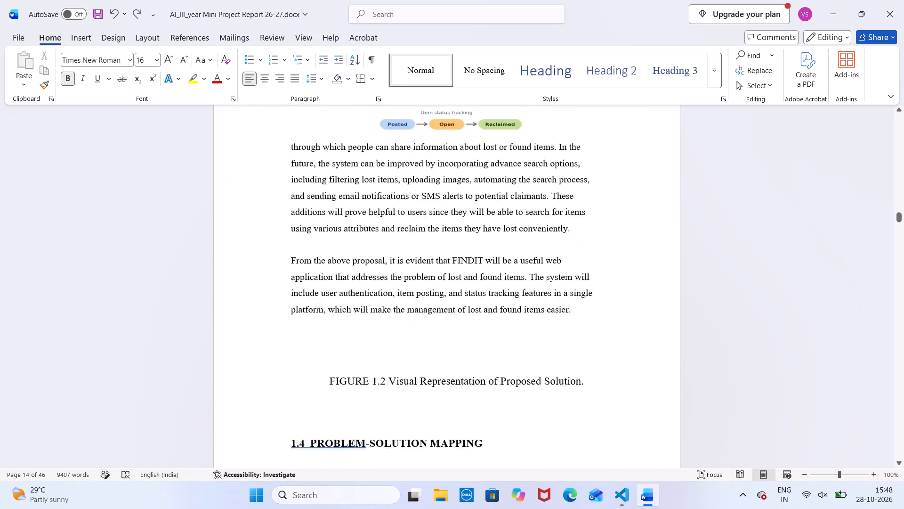
scroll(581, 115, down, 1)
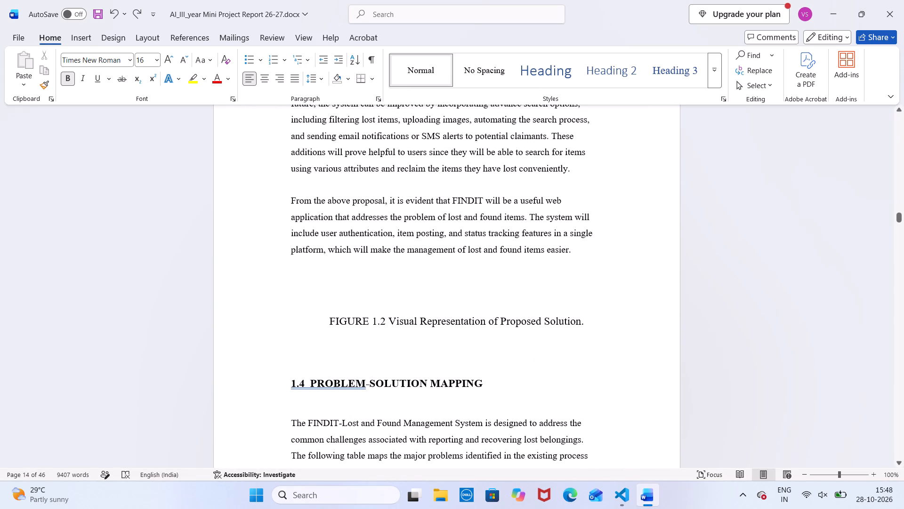
drag(328, 318, 577, 318)
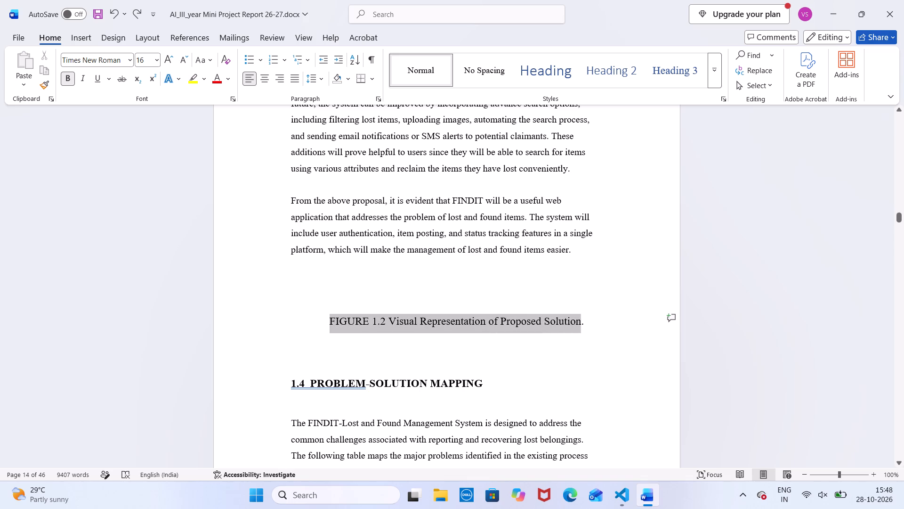
drag(577, 318, 590, 318)
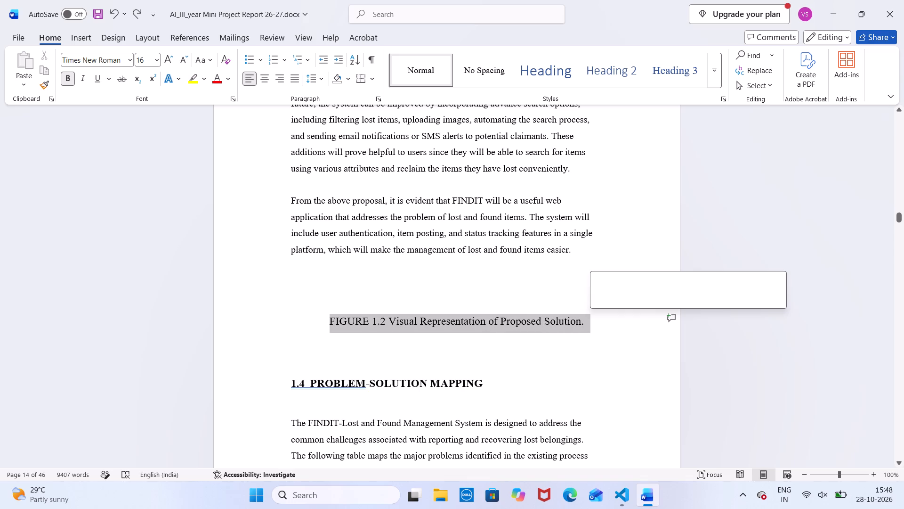
key(ctrl+c)
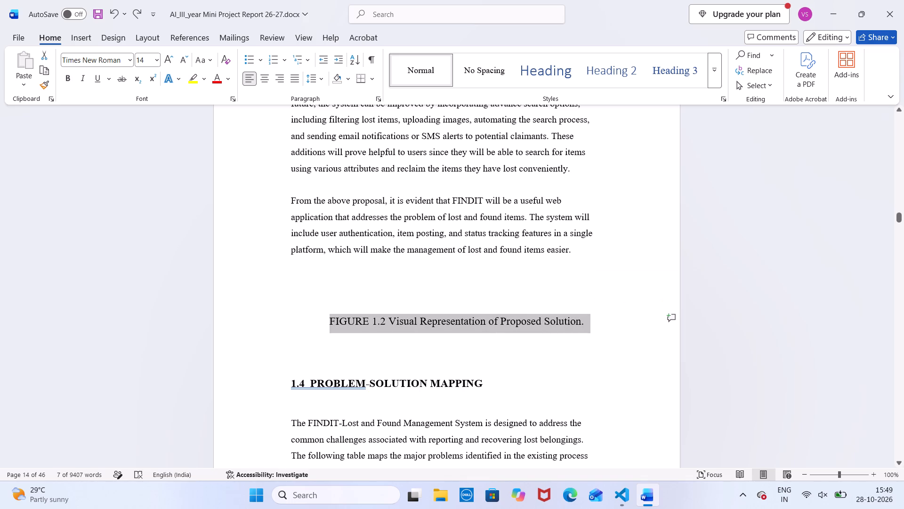
Insert an empty line directly below the proposed-solution figure, before the text "through which people can share information".
click(551, 279)
scroll(551, 279, up, 2)
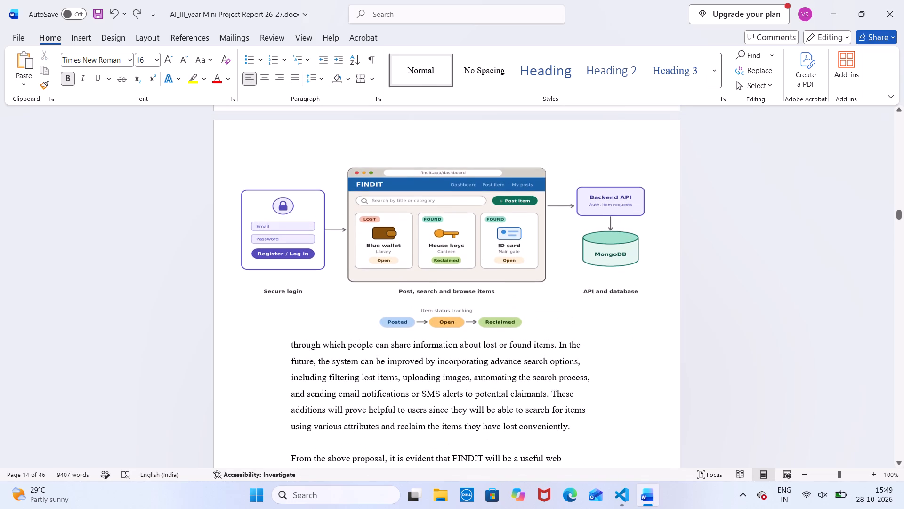
click(543, 321)
click(538, 327)
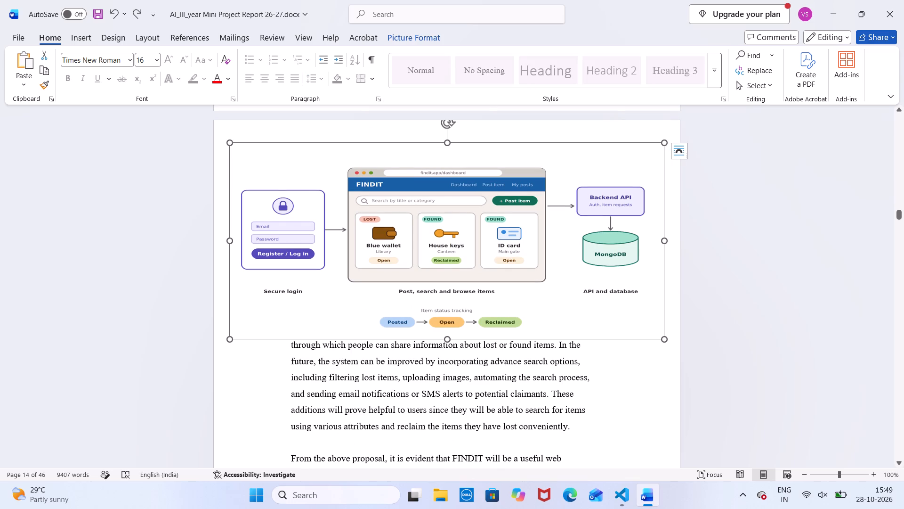
click(693, 296)
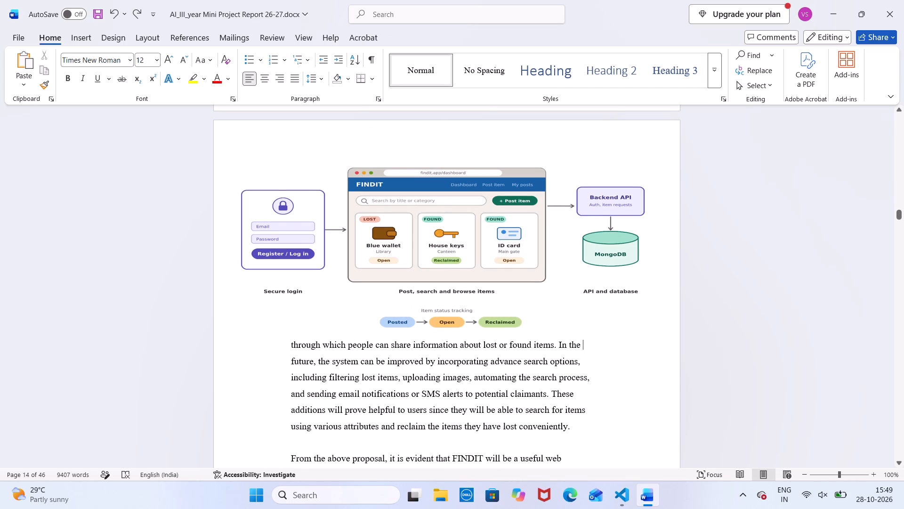
click(288, 340)
key(Return)
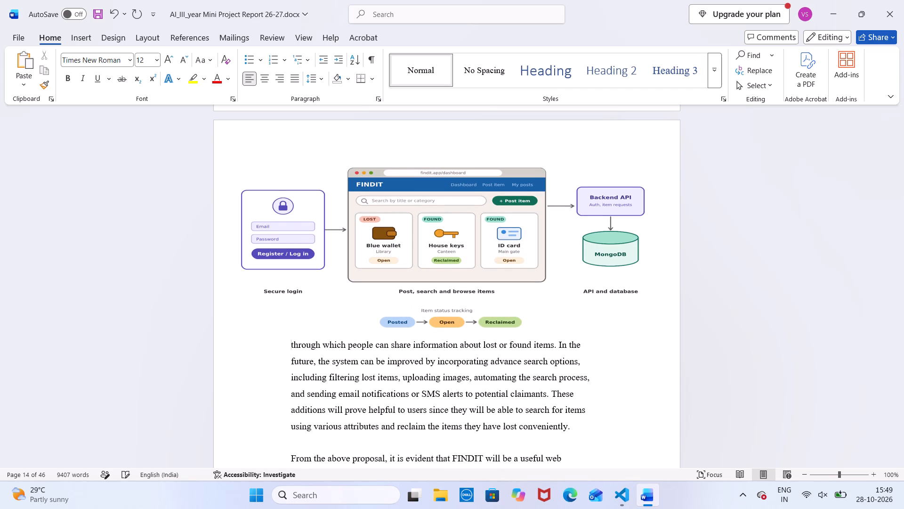
key(Return)
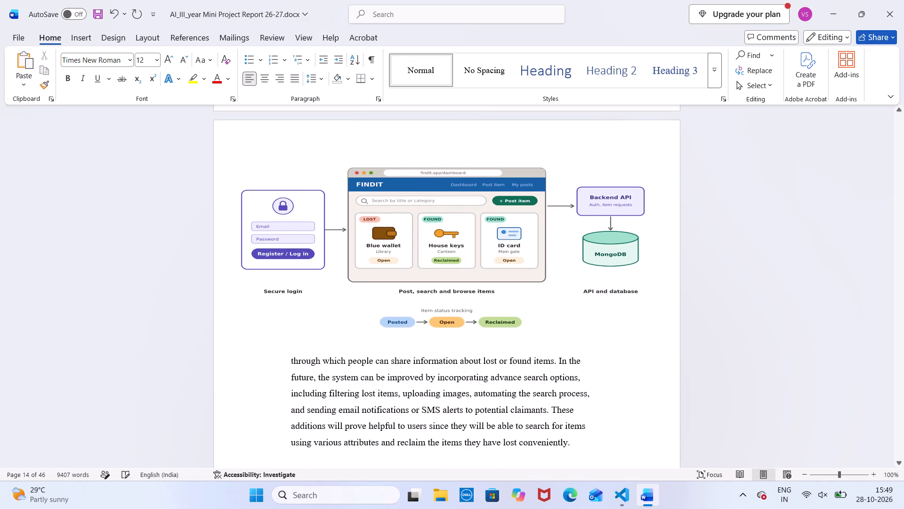
Paste the FIGURE 1.2 caption on the empty line below the figure, indented with 20 spaces.
click(412, 347)
key(space)
key(space)
key(space)
key(space)
key(space)
key(space)
key(space)
key(space)
key(space)
key(space)
key(space)
key(space)
key(space)
key(space)
key(space)
key(space)
key(space)
key(space)
key(space)
key(space)
key(ctrl+v)
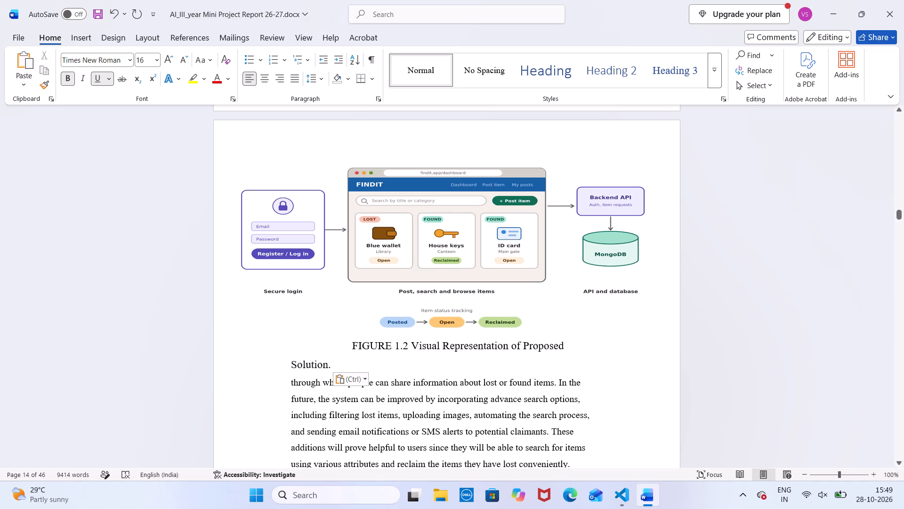
Remove 15 spaces from the indent of the pasted FIGURE 1.2 caption so it fits on one line under the figure.
click(347, 346)
key(BackSpace)
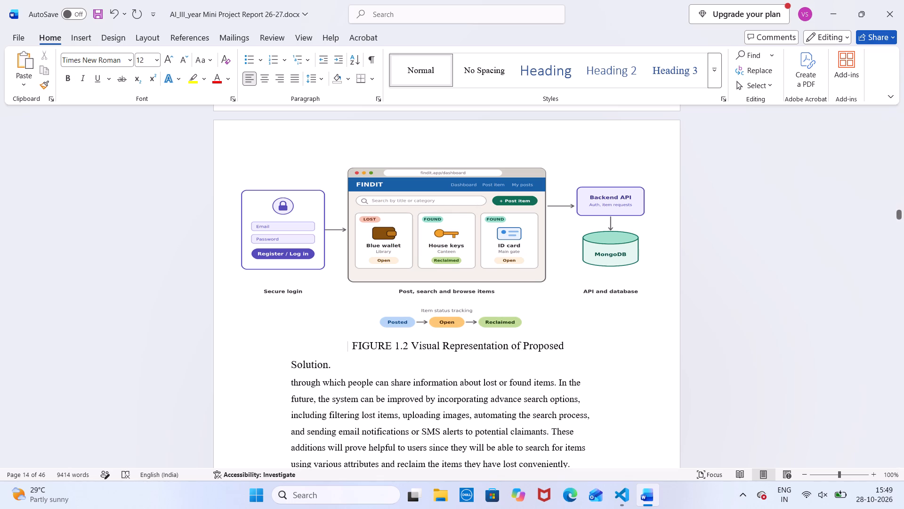
key(BackSpace)
key(BackSpace)
key(BackSpace)
key(BackSpace)
key(BackSpace)
key(BackSpace)
key(BackSpace)
key(BackSpace)
key(BackSpace)
key(BackSpace)
key(BackSpace)
key(BackSpace)
key(BackSpace)
key(BackSpace)
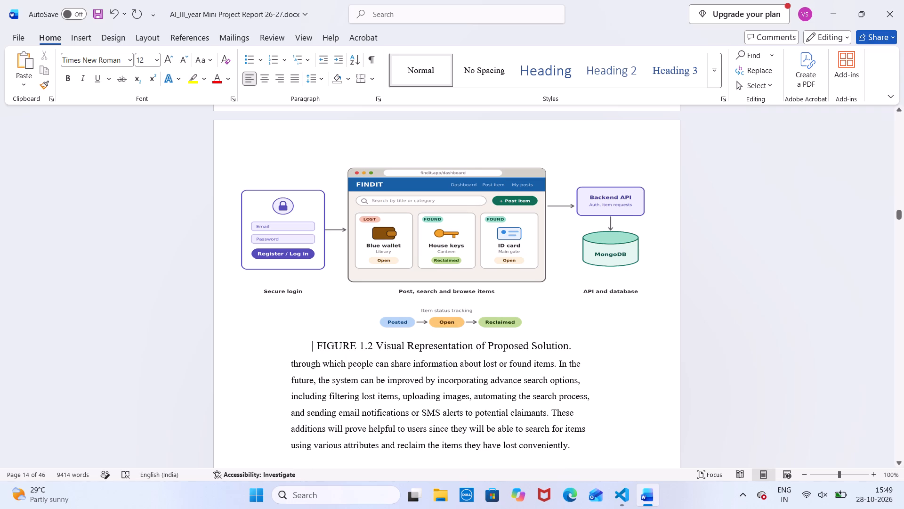
Add one blank line between the pasted FIGURE 1.2 caption and the paragraph below it.
click(574, 346)
key(Return)
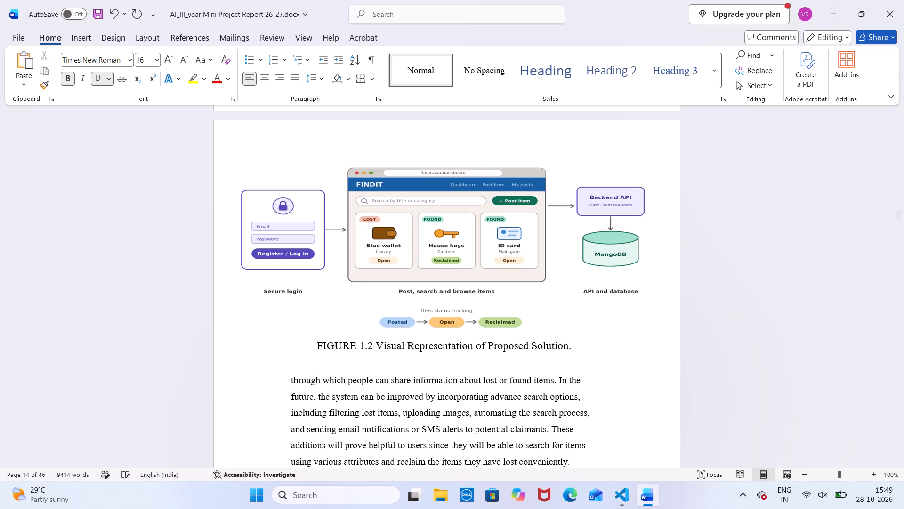
Delete the original FIGURE 1.2 caption text above the 1.4 PROBLEM-SOLUTION MAPPING heading.
scroll(574, 346, down, 3)
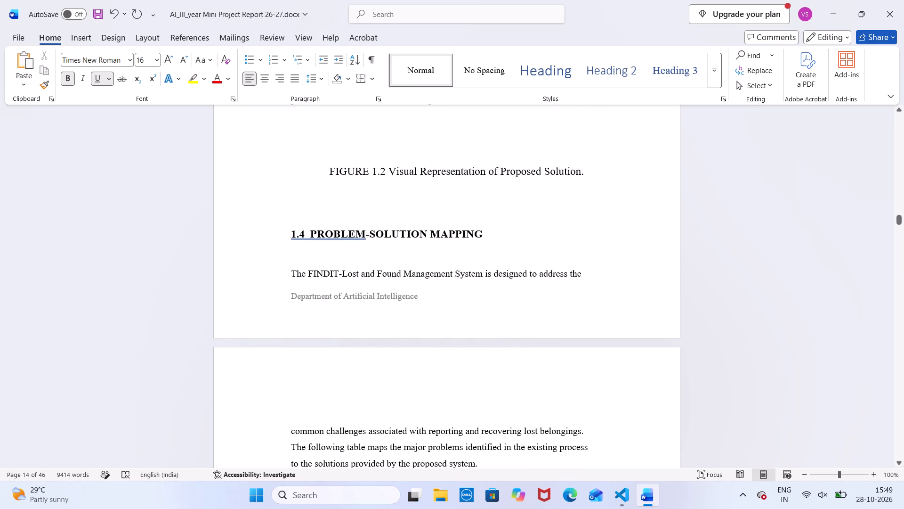
drag(325, 172, 536, 171)
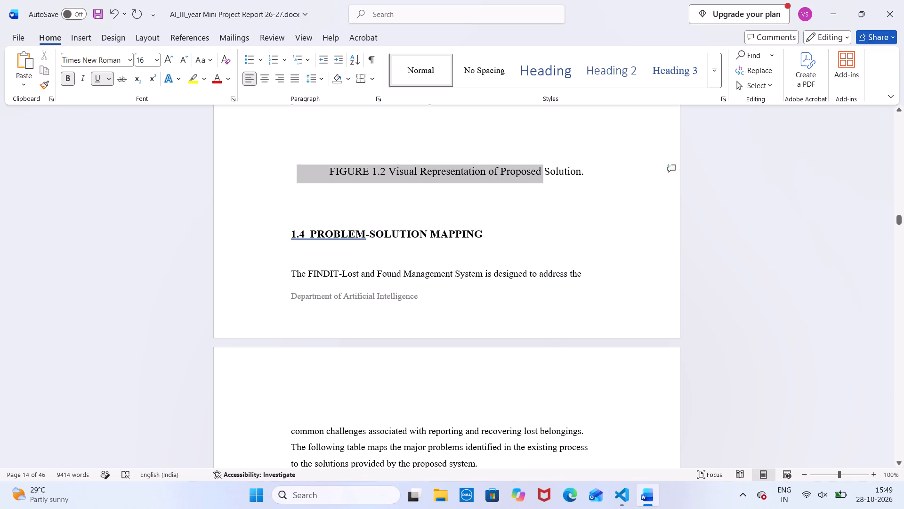
drag(536, 171, 580, 172)
key(BackSpace)
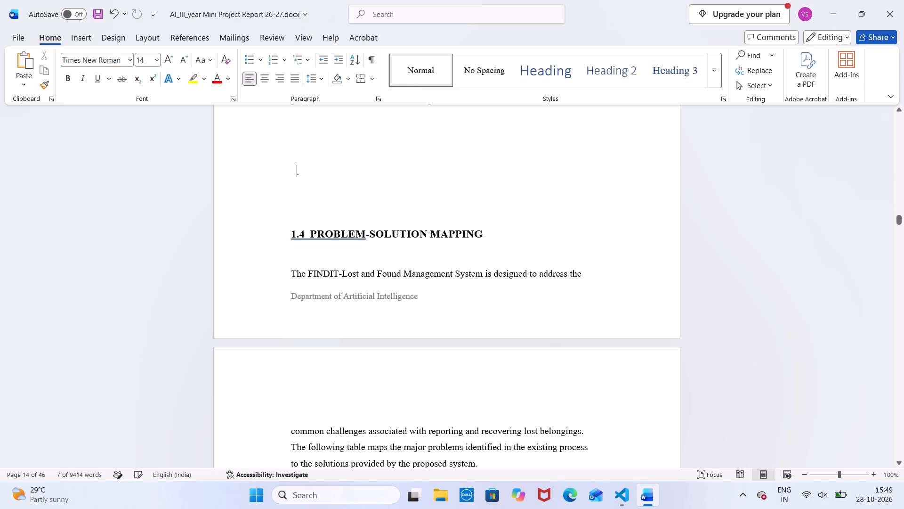
Delete the blank lines and the stray full stop between the preceding paragraph and the 1.4 PROBLEM-SOLUTION MAPPING heading.
click(287, 217)
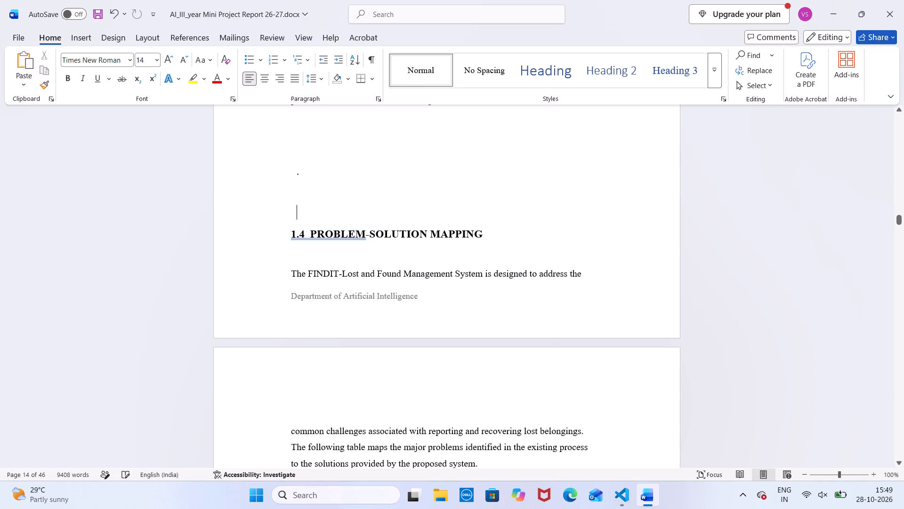
key(BackSpace)
key(BackSpace)
key(BackSpace)
key(BackSpace)
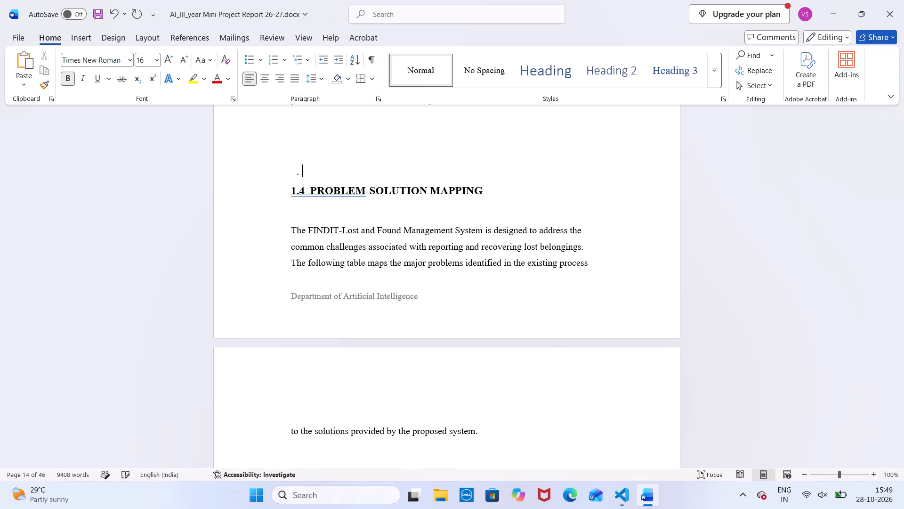
key(BackSpace)
key(BackSpace)
key(BackSpace)
key(BackSpace)
key(BackSpace)
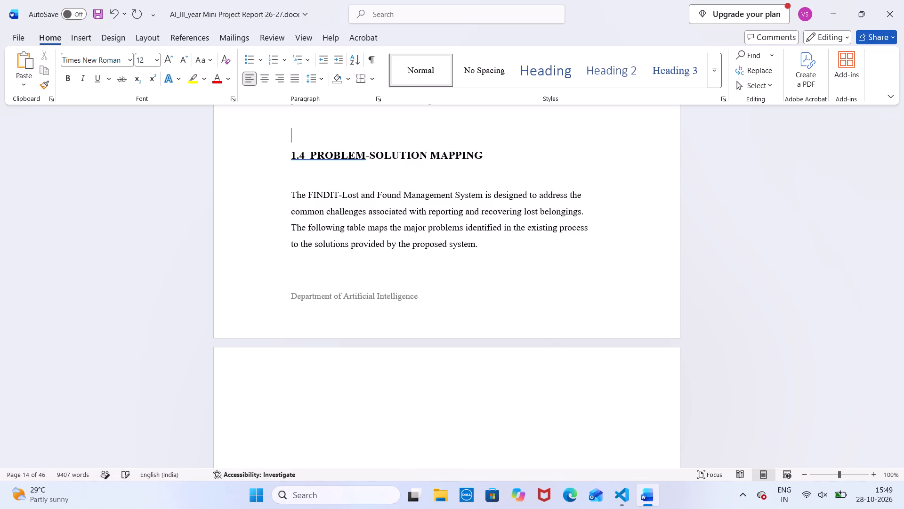
key(BackSpace)
key(BackSpace)
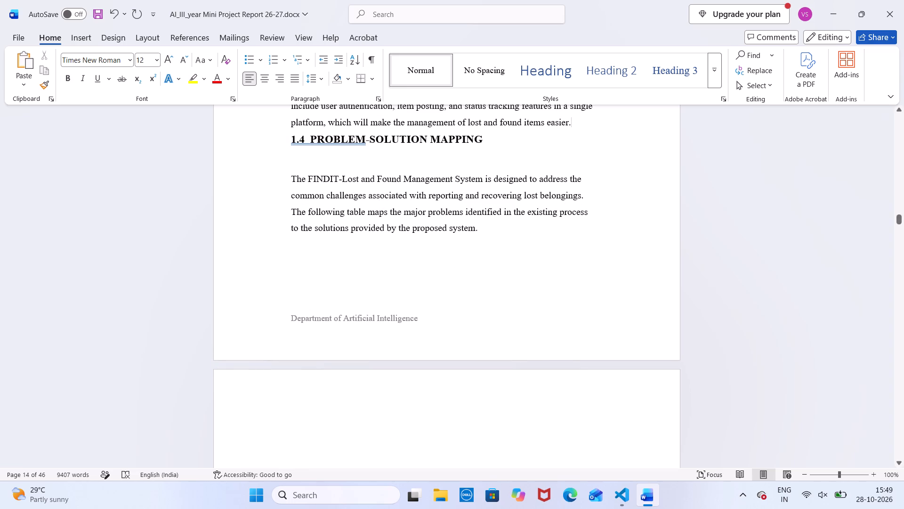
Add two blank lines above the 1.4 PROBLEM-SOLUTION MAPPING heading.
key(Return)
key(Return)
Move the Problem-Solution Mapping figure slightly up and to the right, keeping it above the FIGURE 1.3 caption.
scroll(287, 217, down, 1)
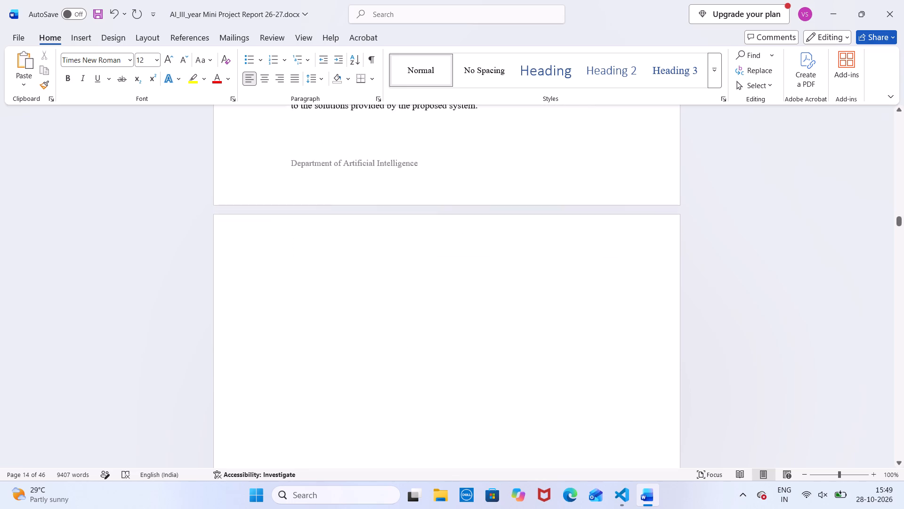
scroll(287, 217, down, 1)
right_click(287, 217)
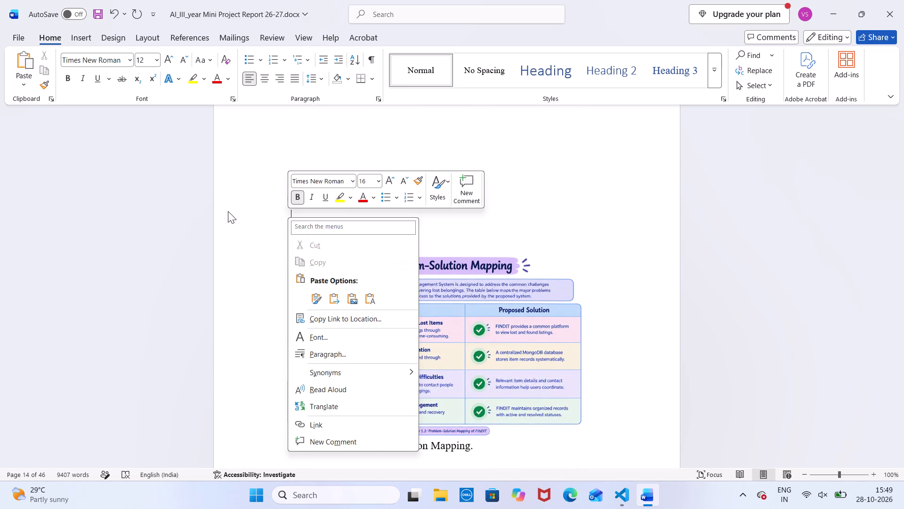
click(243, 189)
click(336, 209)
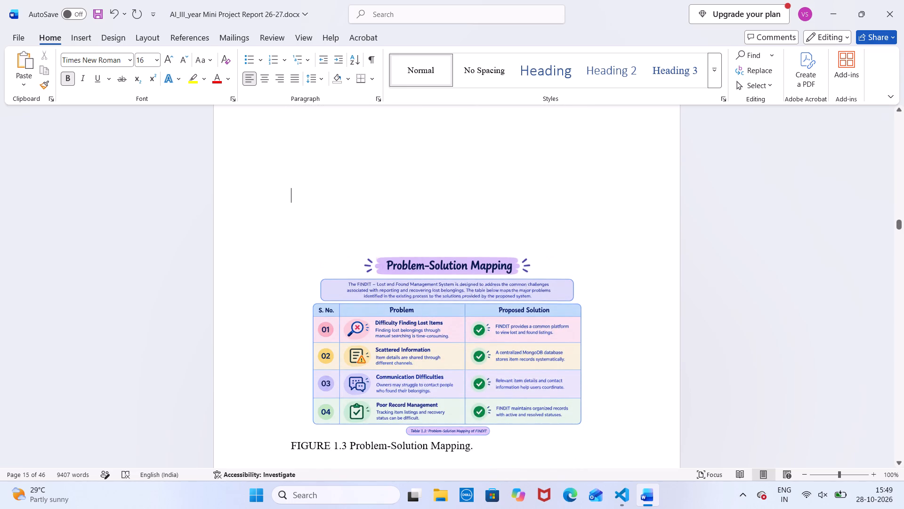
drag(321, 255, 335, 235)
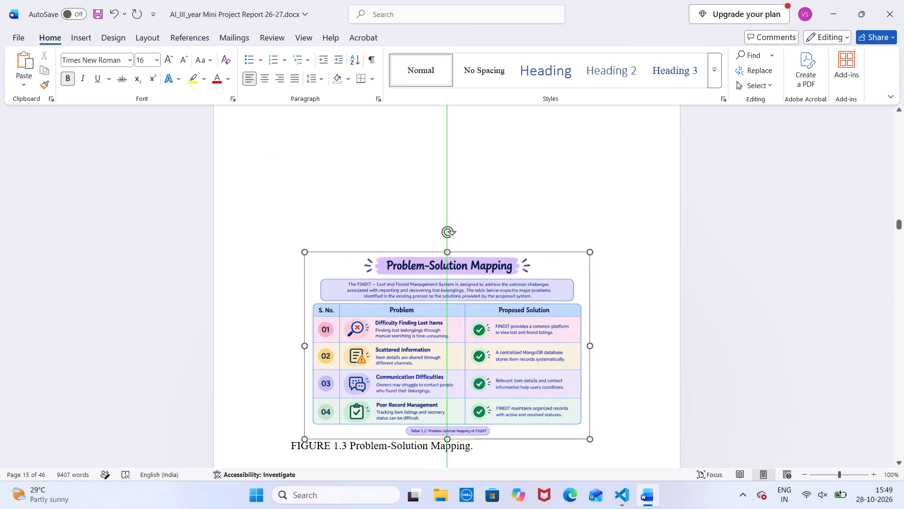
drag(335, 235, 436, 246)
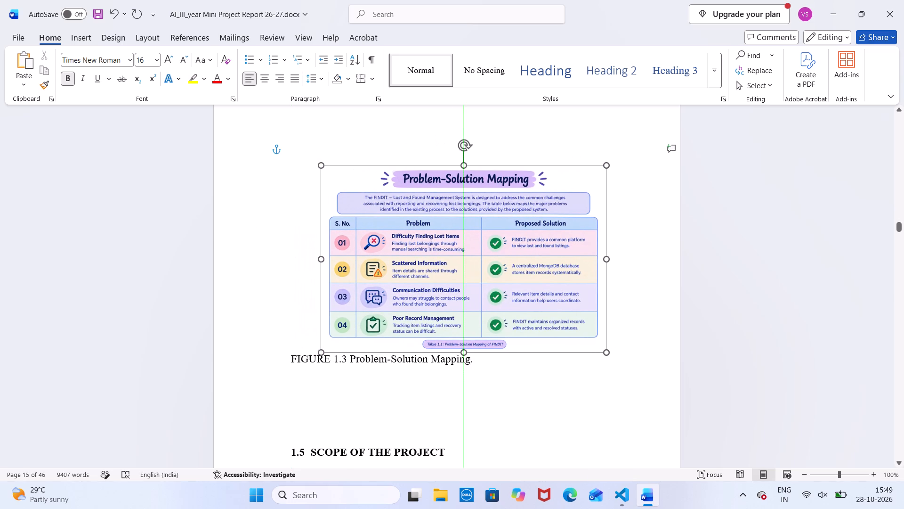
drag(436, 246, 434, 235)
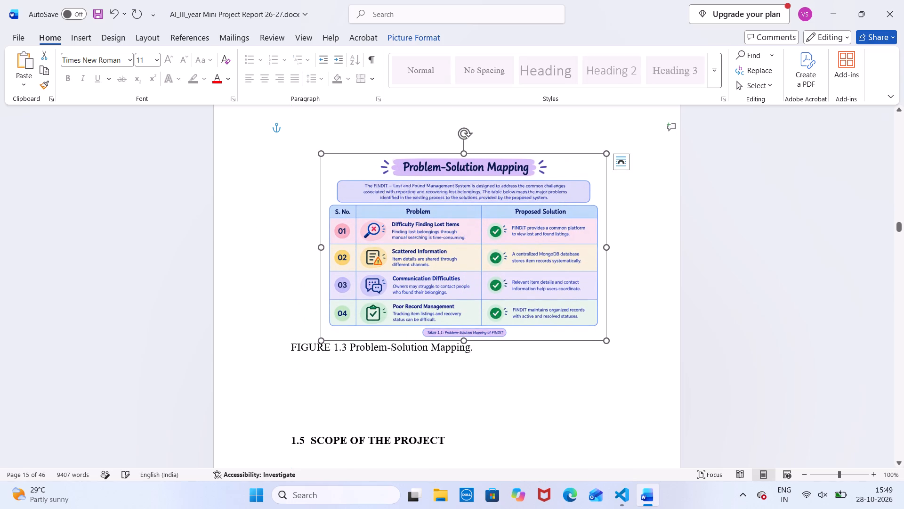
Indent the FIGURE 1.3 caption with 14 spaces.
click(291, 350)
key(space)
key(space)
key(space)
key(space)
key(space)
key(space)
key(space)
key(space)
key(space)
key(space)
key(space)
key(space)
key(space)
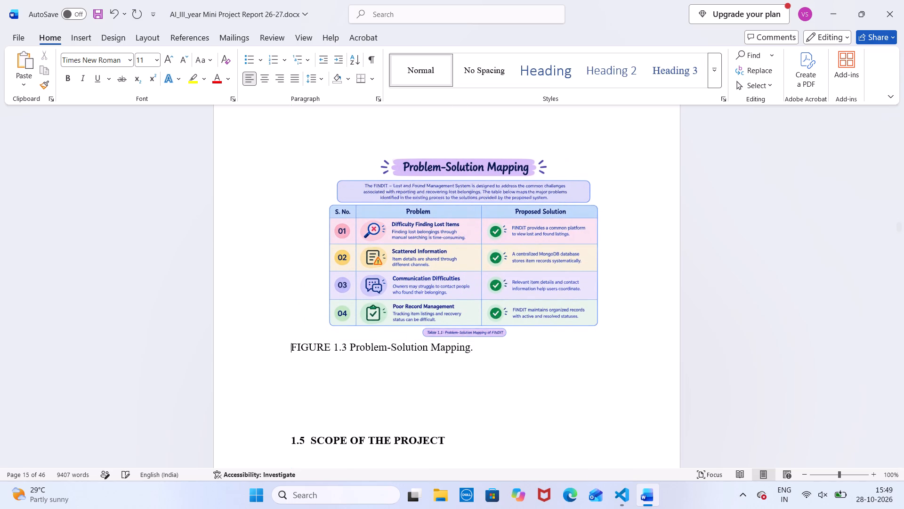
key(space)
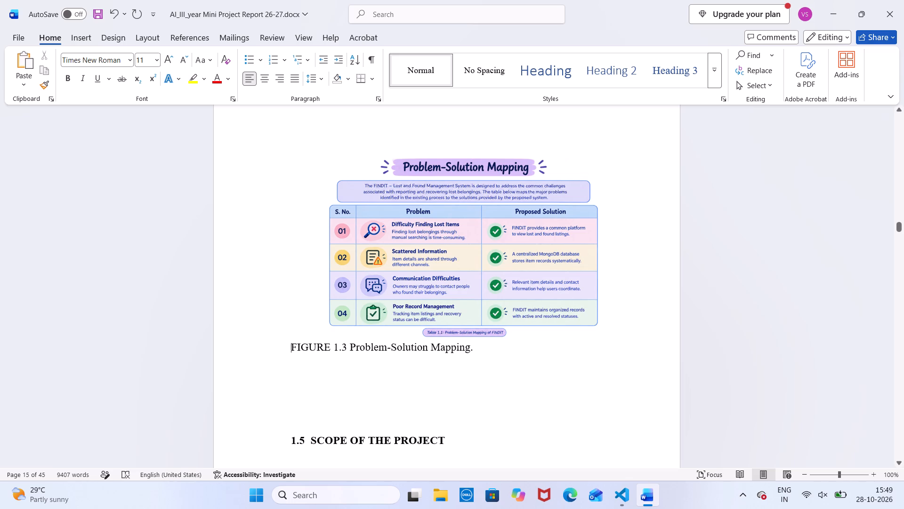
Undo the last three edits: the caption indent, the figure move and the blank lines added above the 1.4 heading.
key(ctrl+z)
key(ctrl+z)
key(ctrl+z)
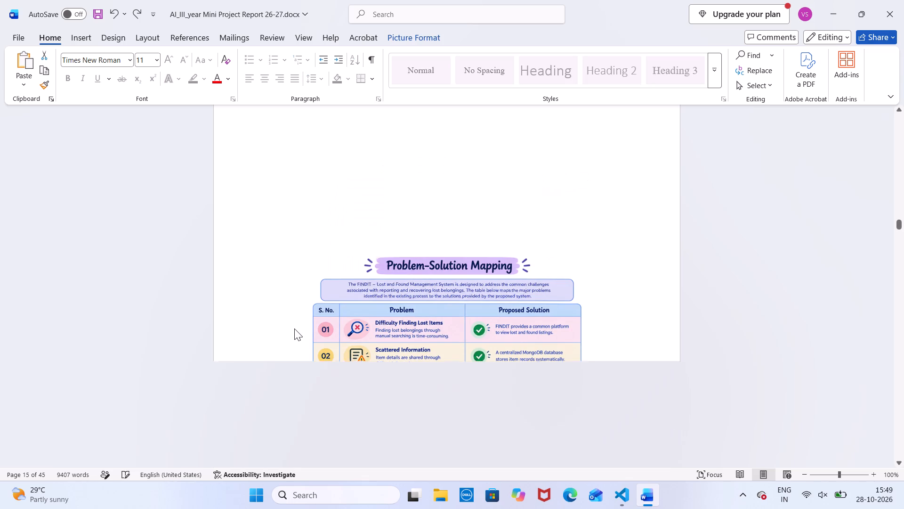
Indent the FIGURE 1.3 Problem-Solution Mapping caption with spaces so it sits roughly centred under its figure.
scroll(294, 328, down, 2)
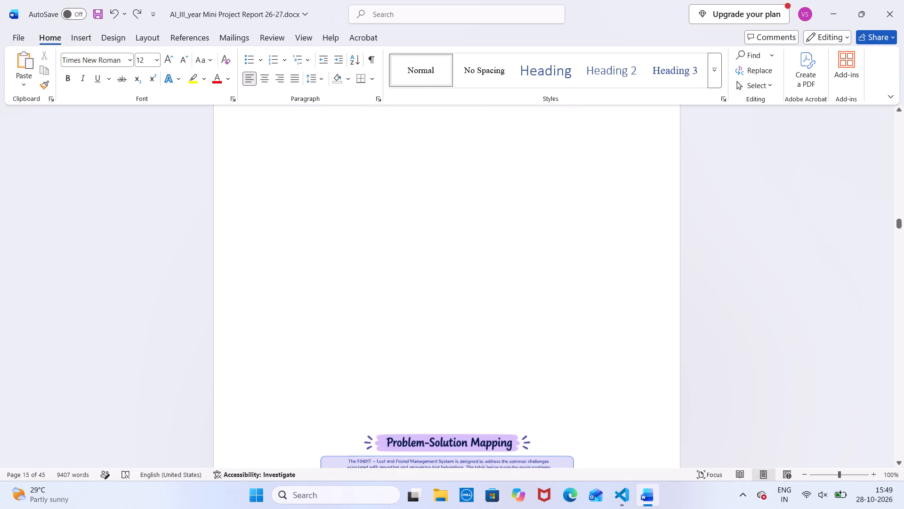
scroll(294, 328, down, 1)
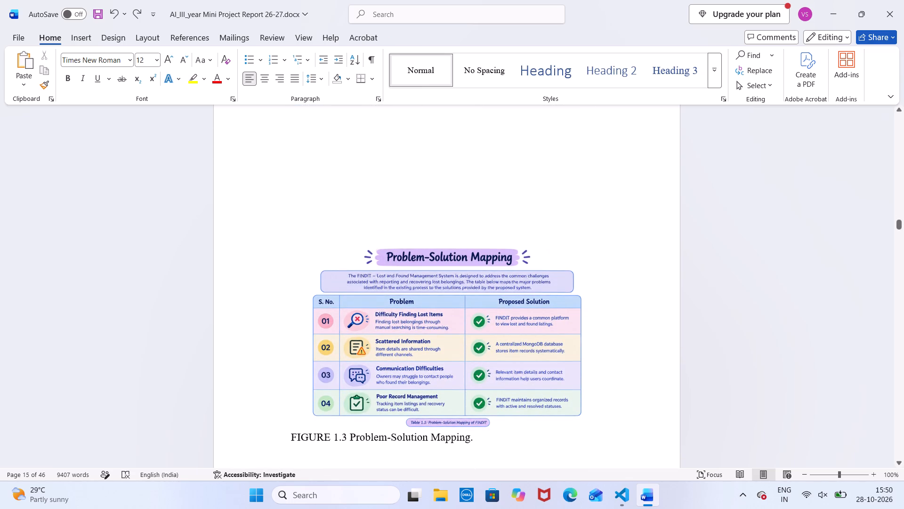
click(289, 437)
key(space)
key(space)
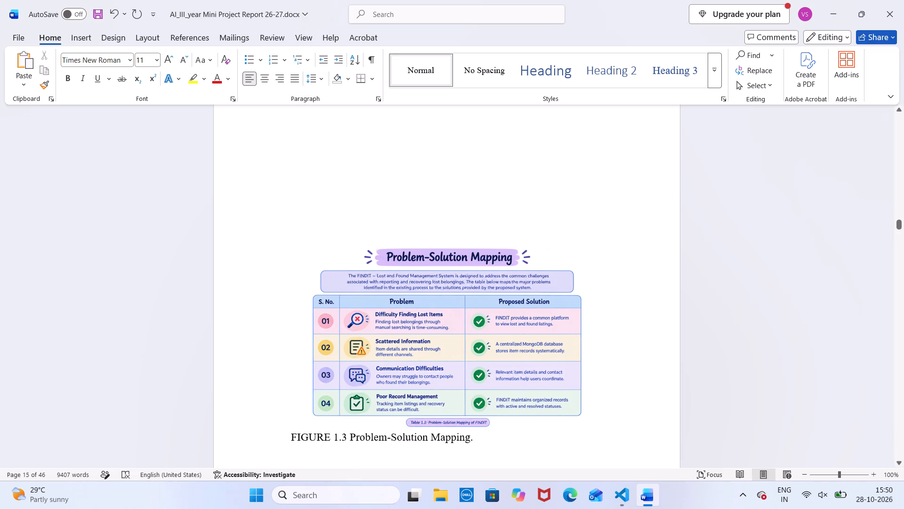
Delete some of the blank lines at the top of the page above the Problem-Solution Mapping figure.
click(377, 213)
key(BackSpace)
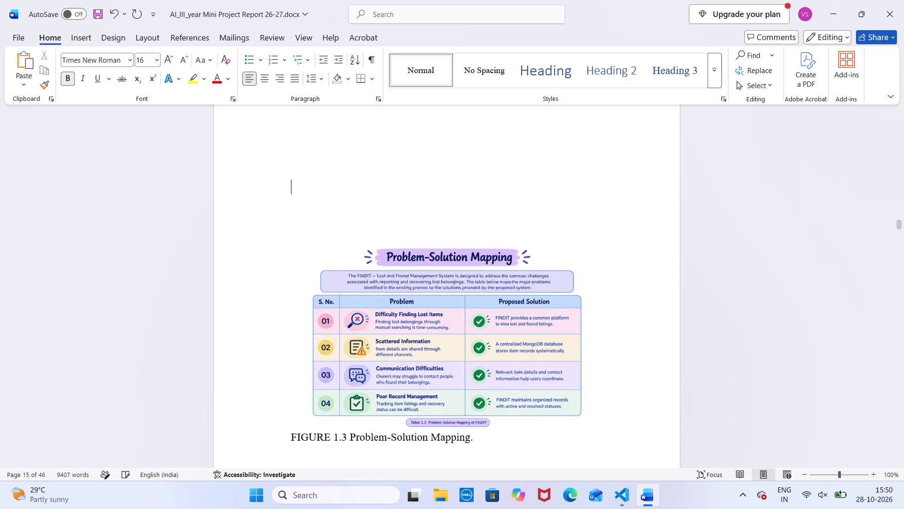
key(BackSpace)
key(BackSpace)
key(BackSpace)
key(BackSpace)
key(BackSpace)
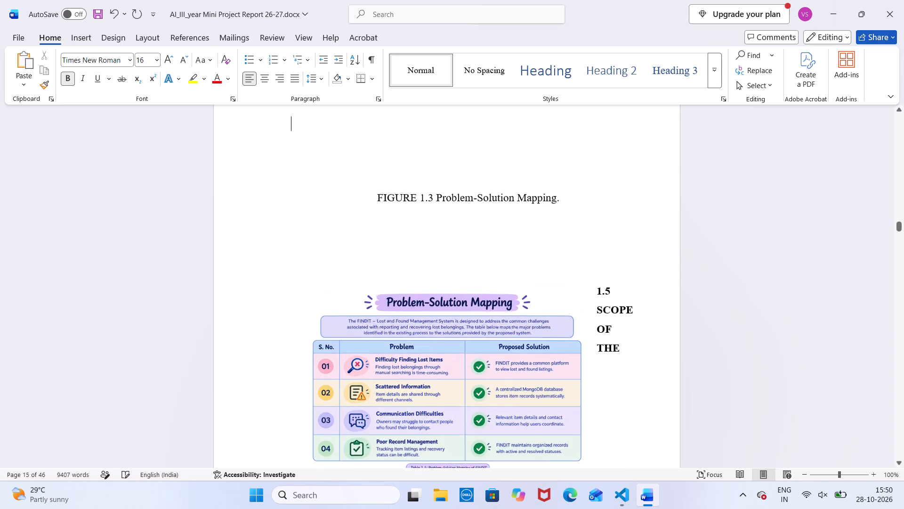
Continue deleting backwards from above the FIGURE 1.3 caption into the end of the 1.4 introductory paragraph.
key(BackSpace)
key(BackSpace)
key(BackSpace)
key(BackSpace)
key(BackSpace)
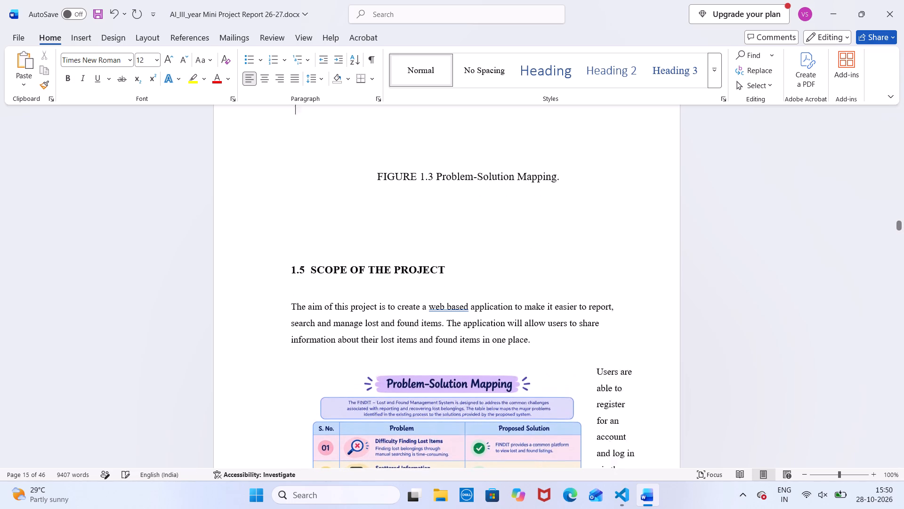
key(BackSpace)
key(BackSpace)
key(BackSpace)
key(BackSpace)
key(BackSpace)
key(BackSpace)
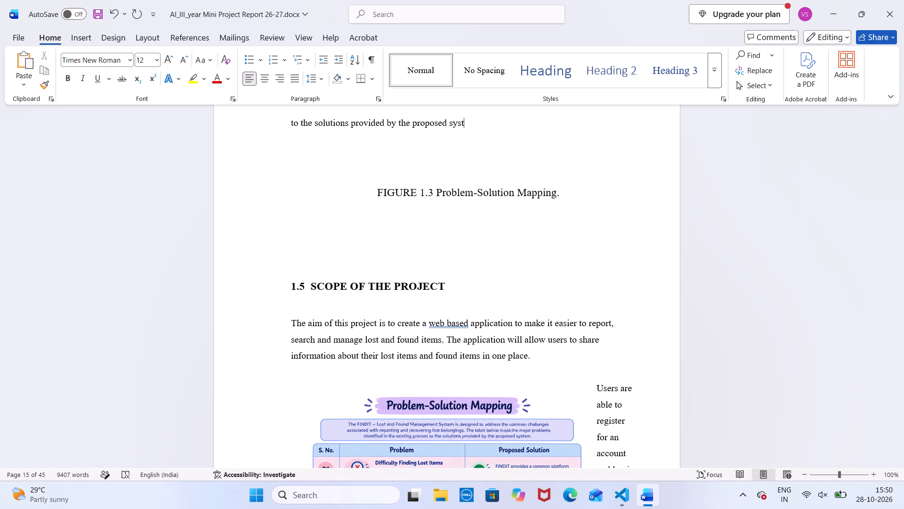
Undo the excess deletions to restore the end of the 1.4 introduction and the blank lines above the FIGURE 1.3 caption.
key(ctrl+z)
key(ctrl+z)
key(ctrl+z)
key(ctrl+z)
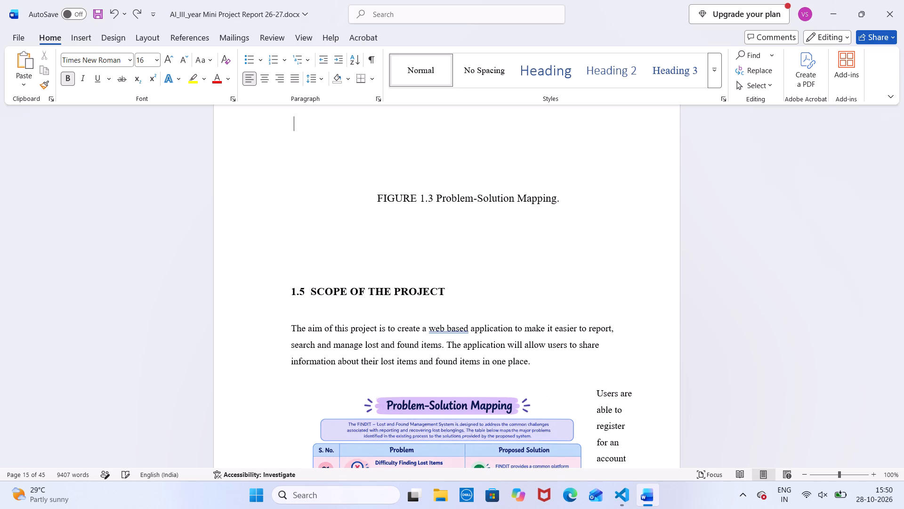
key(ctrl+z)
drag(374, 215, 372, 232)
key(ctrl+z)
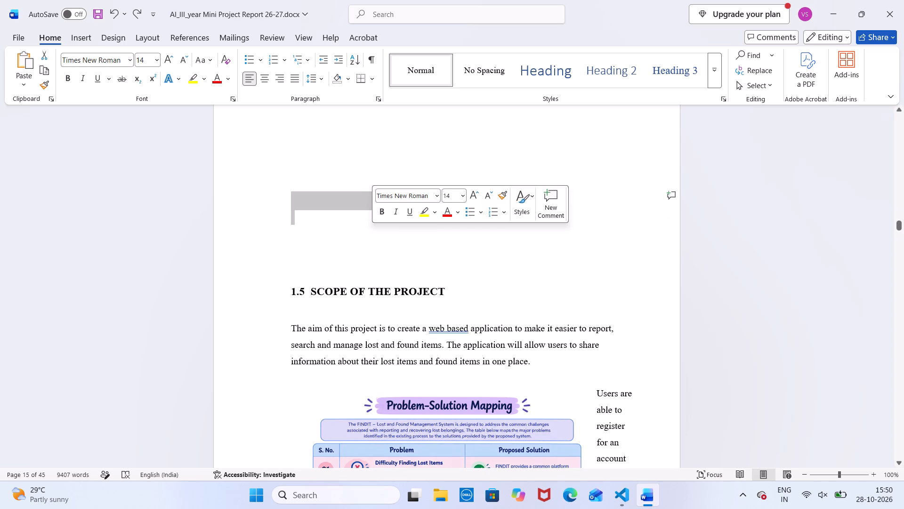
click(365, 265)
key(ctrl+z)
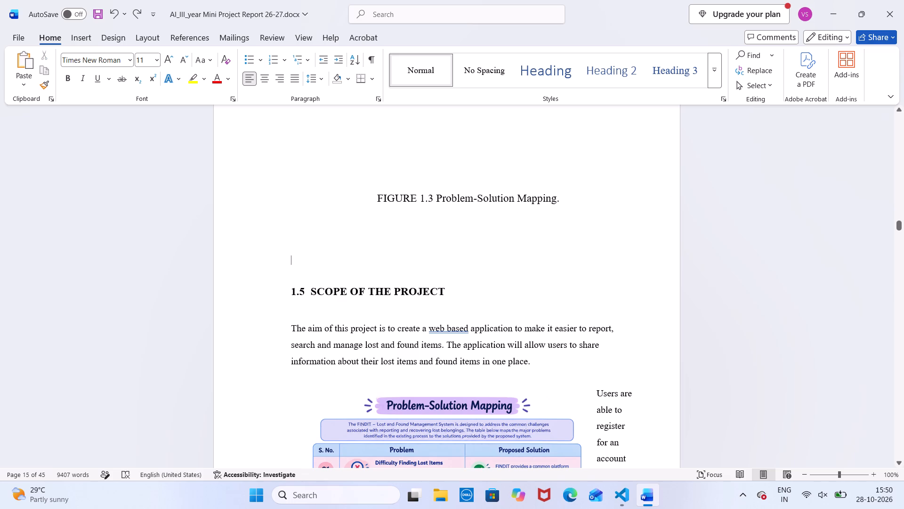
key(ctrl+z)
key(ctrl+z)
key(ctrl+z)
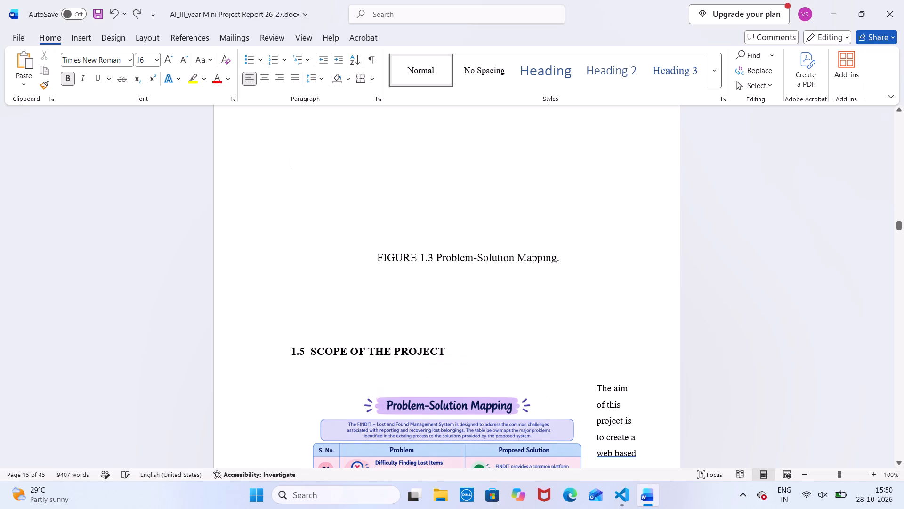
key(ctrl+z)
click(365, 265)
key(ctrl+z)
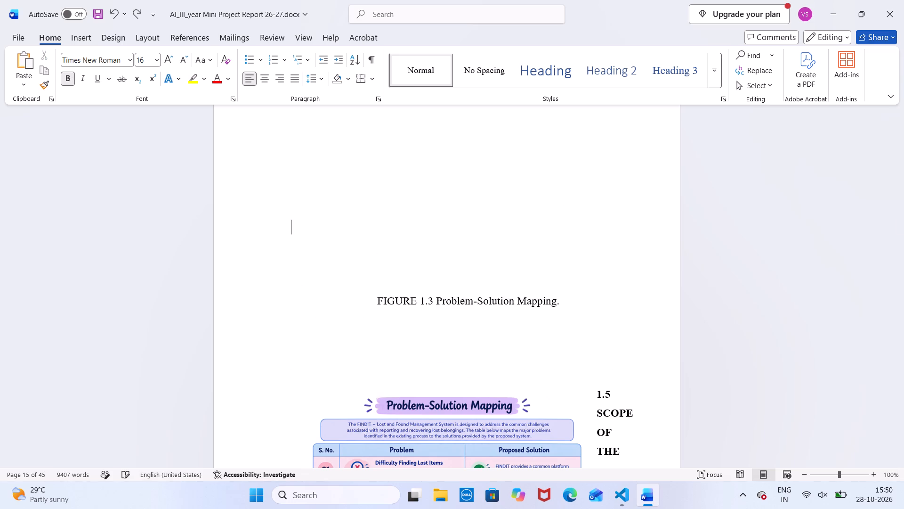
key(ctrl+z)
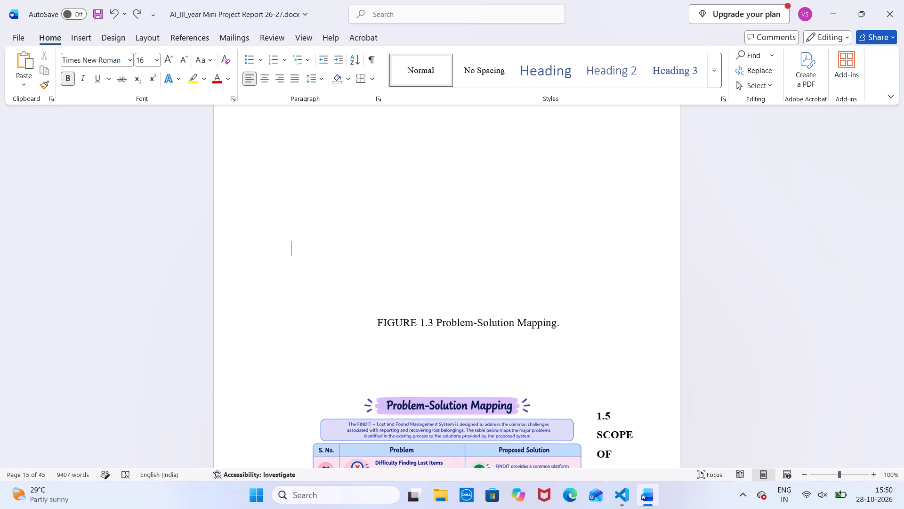
Review the page layout from the Problem-Solution Mapping figure through sections 1.5 and 1.6, returning to the 1.4 heading.
click(376, 314)
scroll(377, 319, down, 2)
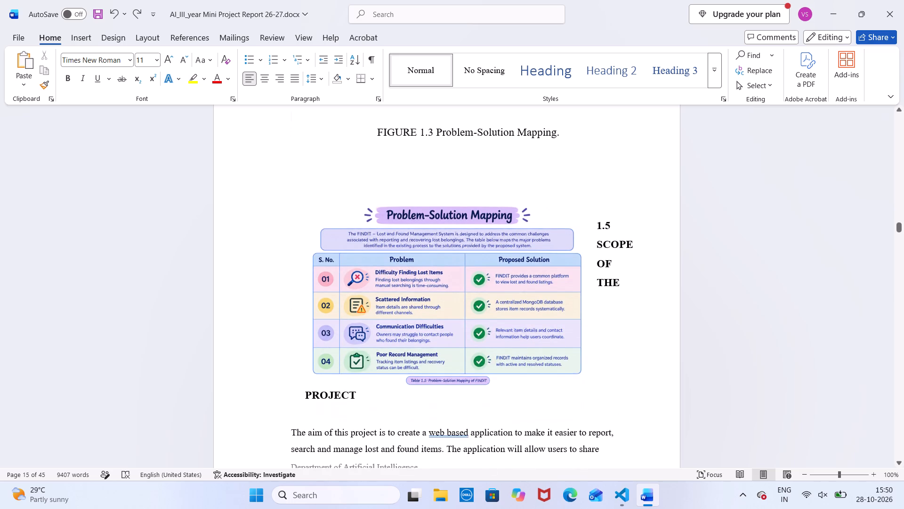
scroll(377, 319, down, 3)
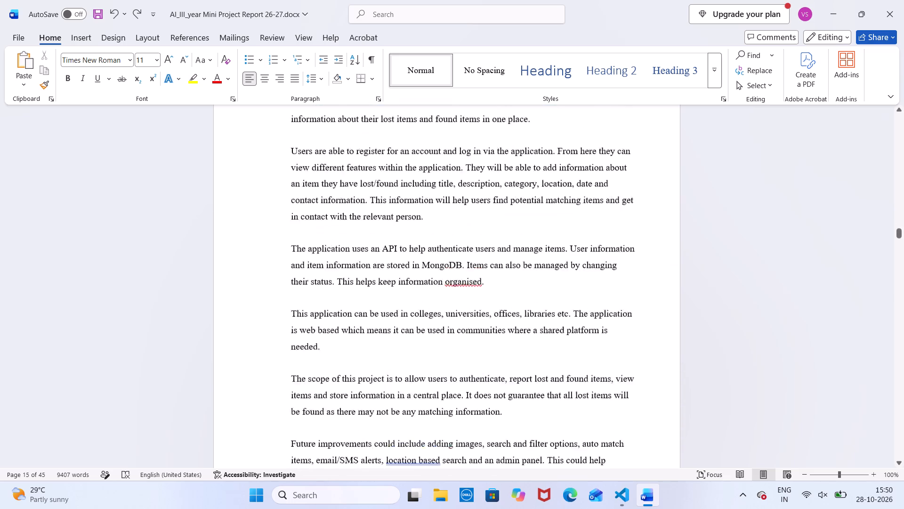
scroll(377, 319, down, 2)
scroll(377, 319, up, 1)
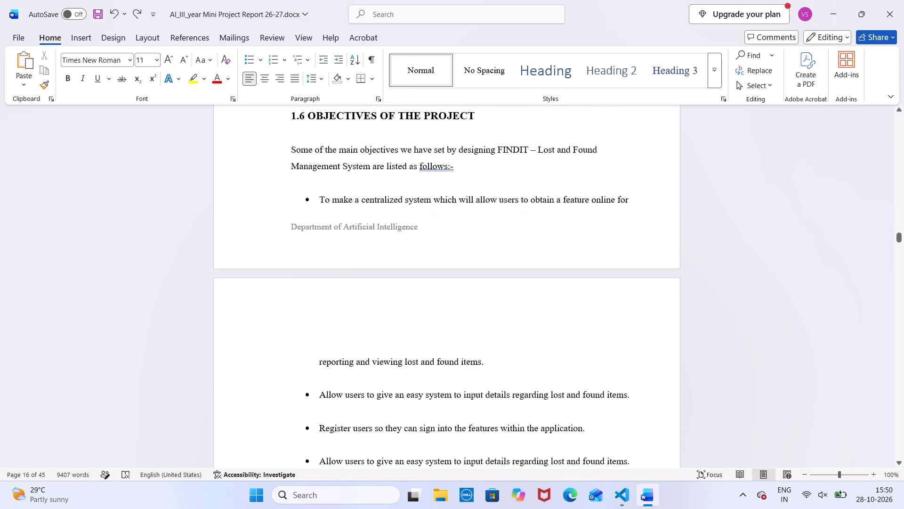
scroll(377, 319, up, 4)
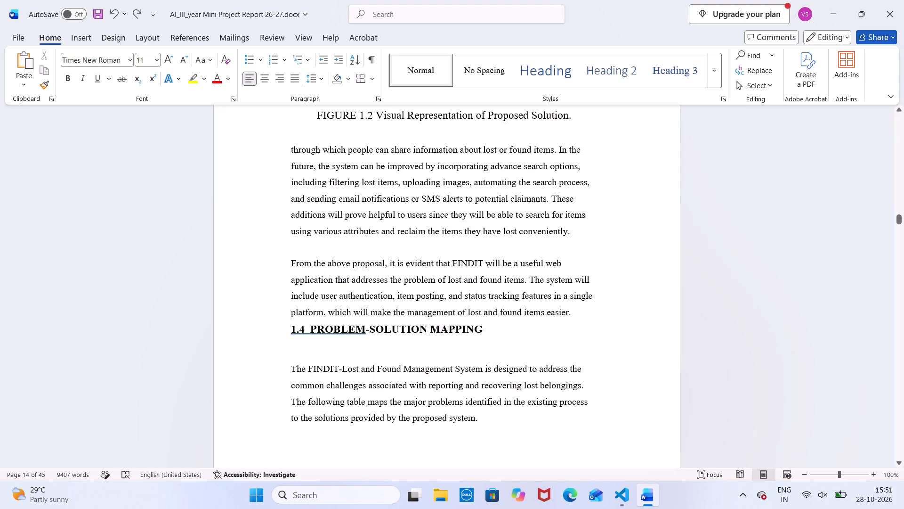
Insert two blank lines between the paragraph ending "lost and found items easier." and the 1.4 PROBLEM-SOLUTION MAPPING heading.
click(581, 311)
key(Return)
key(Return)
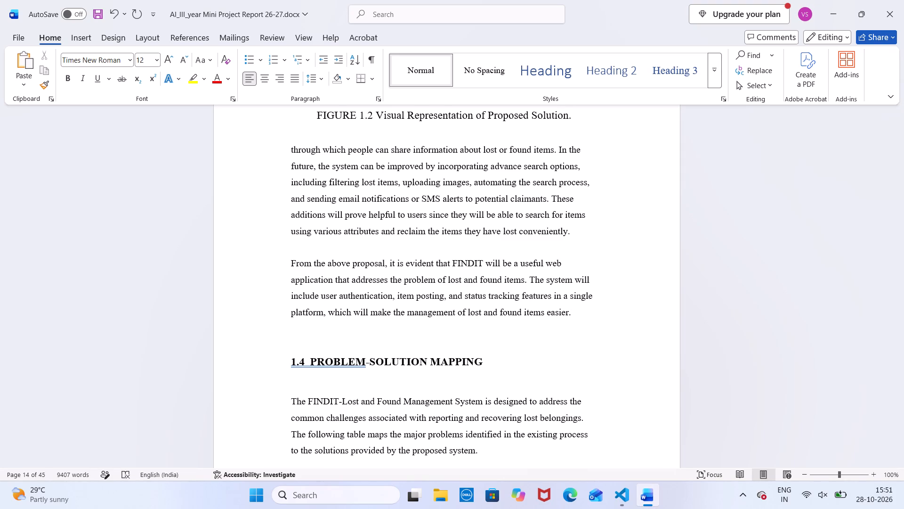
Move the Problem-Solution Mapping figure into the empty space directly above the FIGURE 1.3 caption.
scroll(581, 311, down, 3)
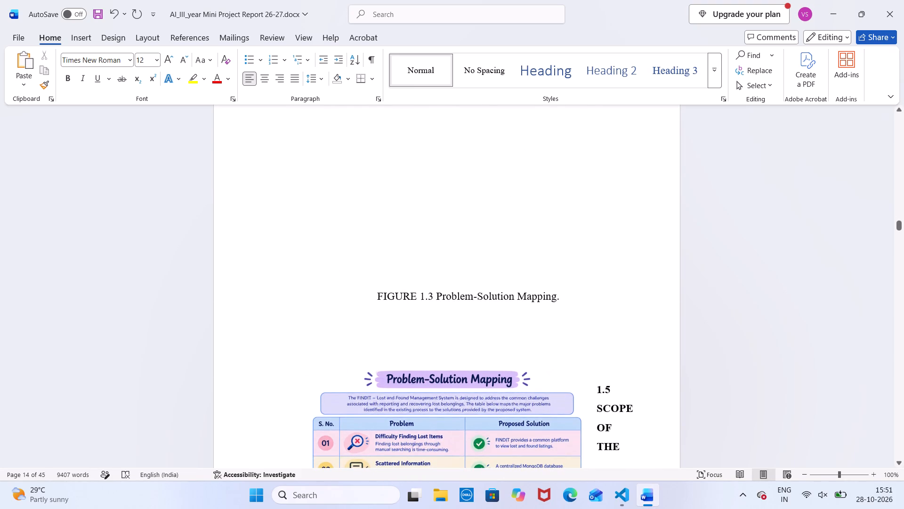
scroll(477, 346, down, 1)
click(378, 335)
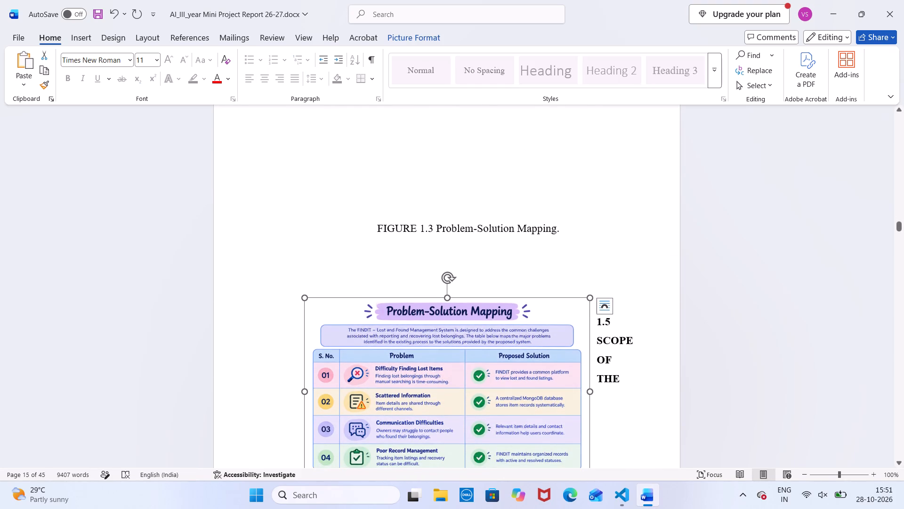
drag(378, 335, 441, 133)
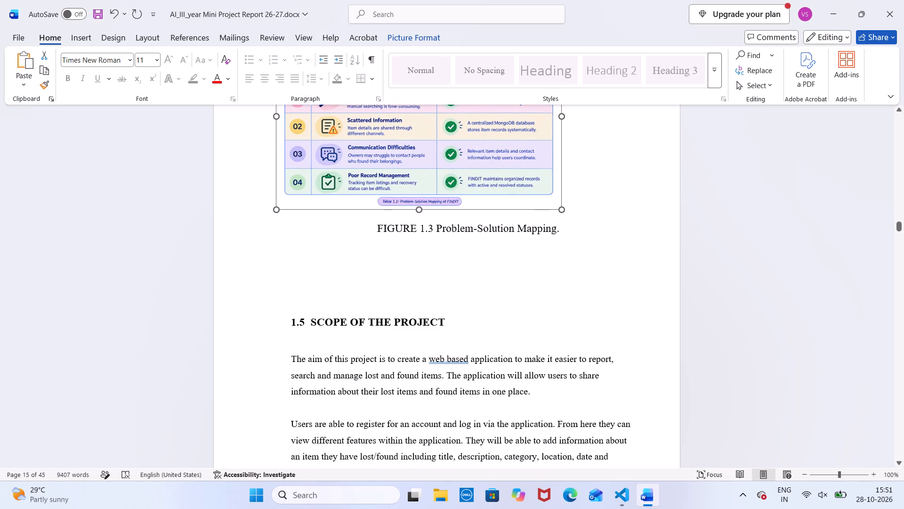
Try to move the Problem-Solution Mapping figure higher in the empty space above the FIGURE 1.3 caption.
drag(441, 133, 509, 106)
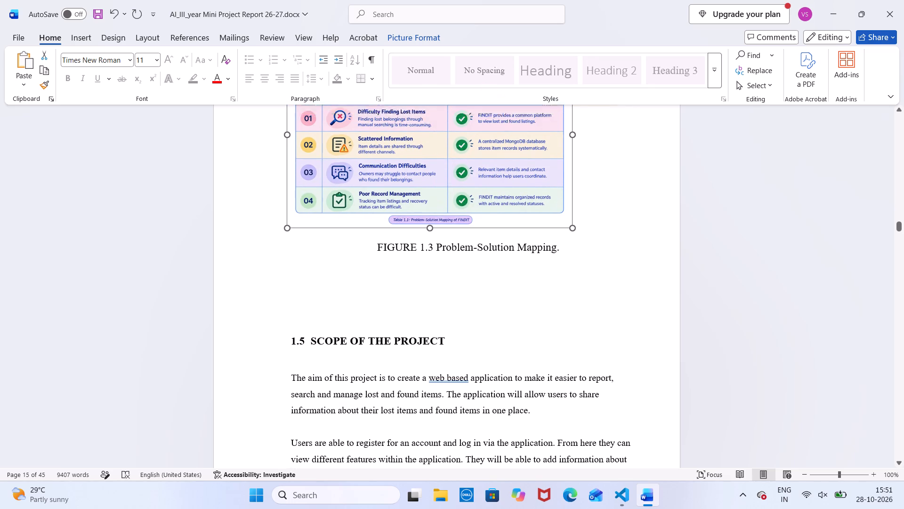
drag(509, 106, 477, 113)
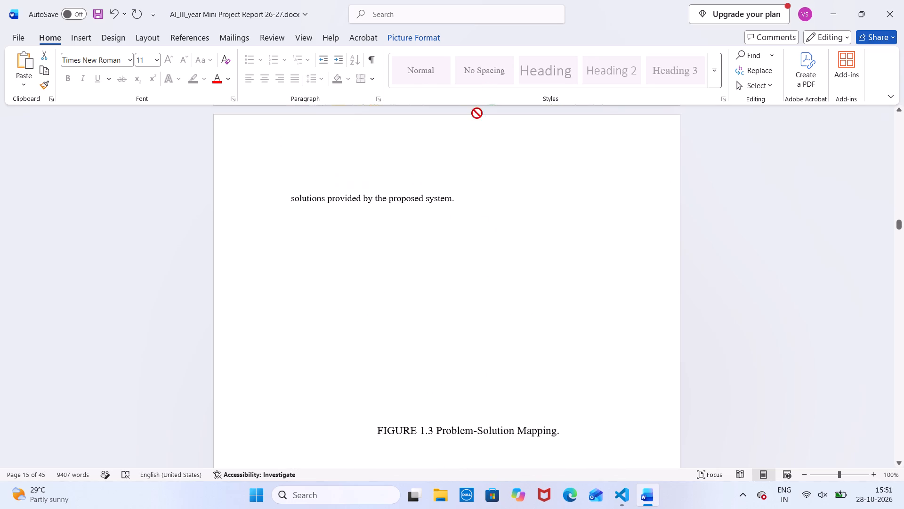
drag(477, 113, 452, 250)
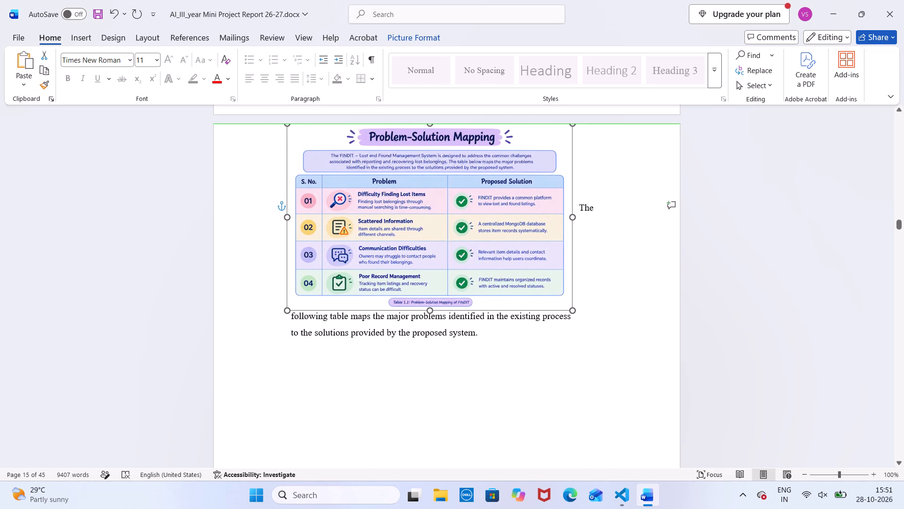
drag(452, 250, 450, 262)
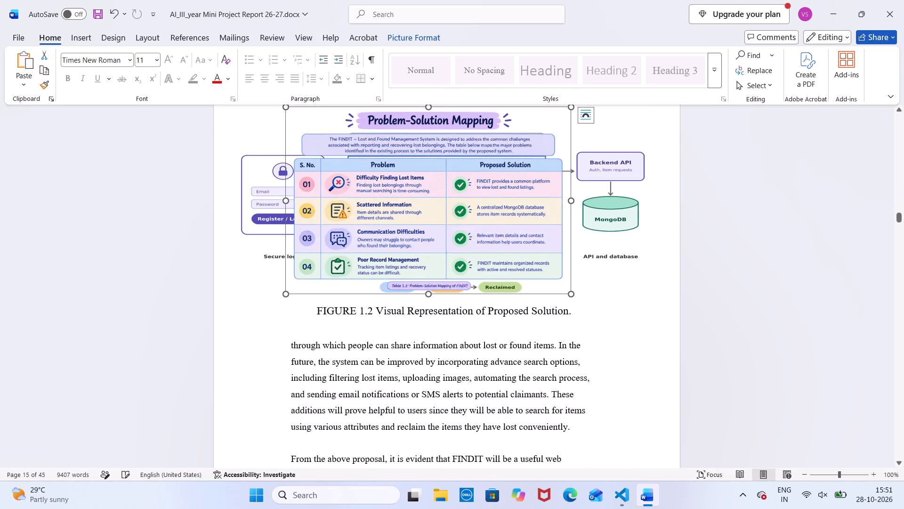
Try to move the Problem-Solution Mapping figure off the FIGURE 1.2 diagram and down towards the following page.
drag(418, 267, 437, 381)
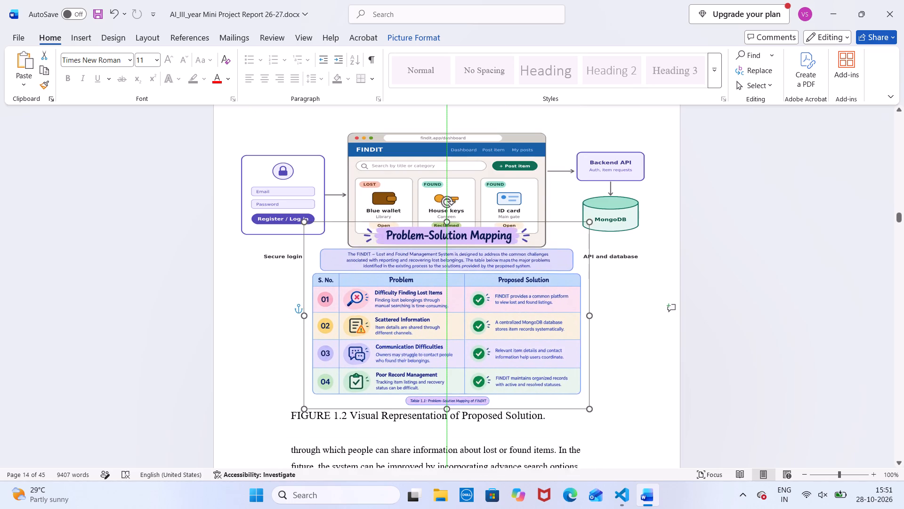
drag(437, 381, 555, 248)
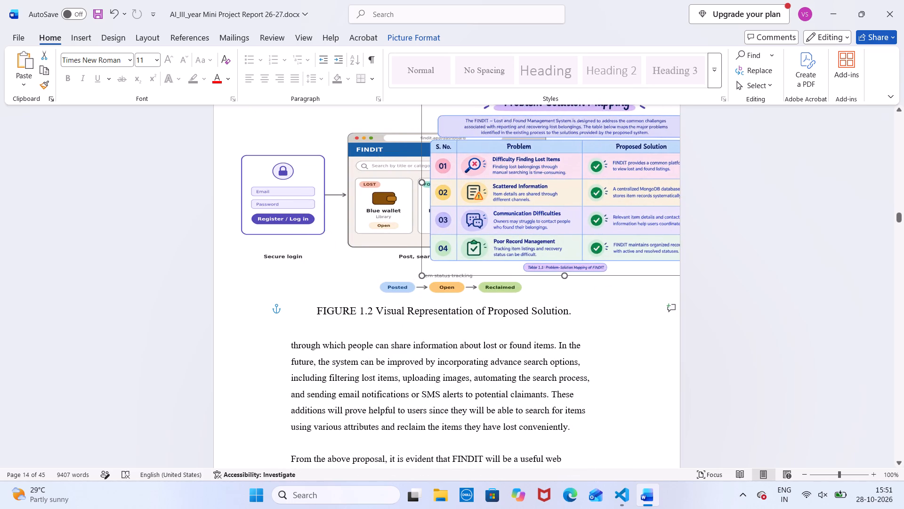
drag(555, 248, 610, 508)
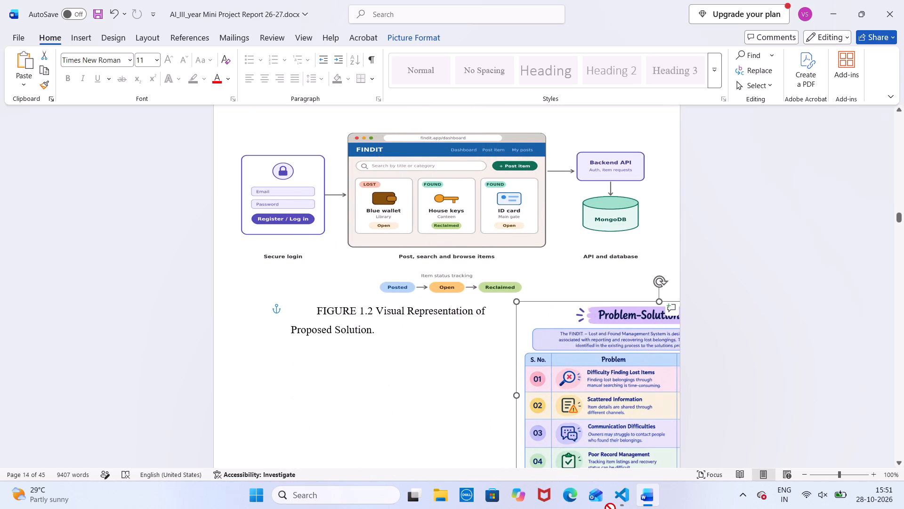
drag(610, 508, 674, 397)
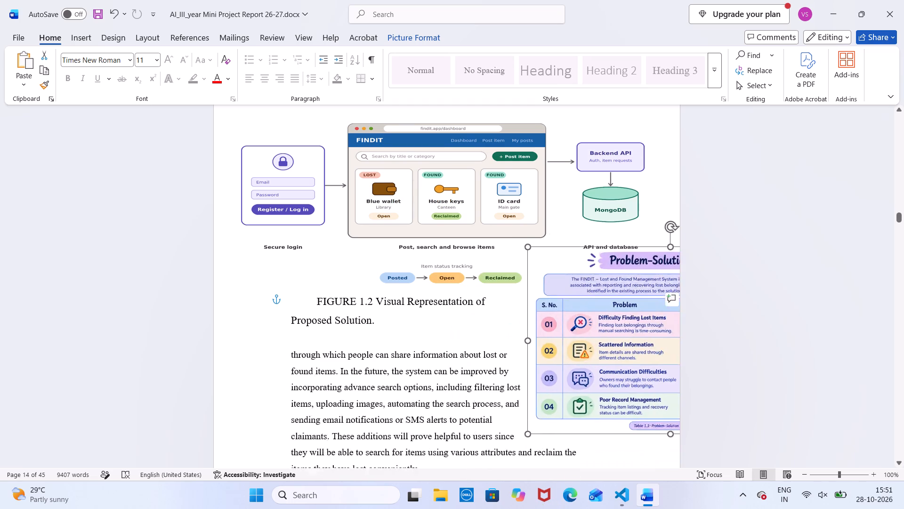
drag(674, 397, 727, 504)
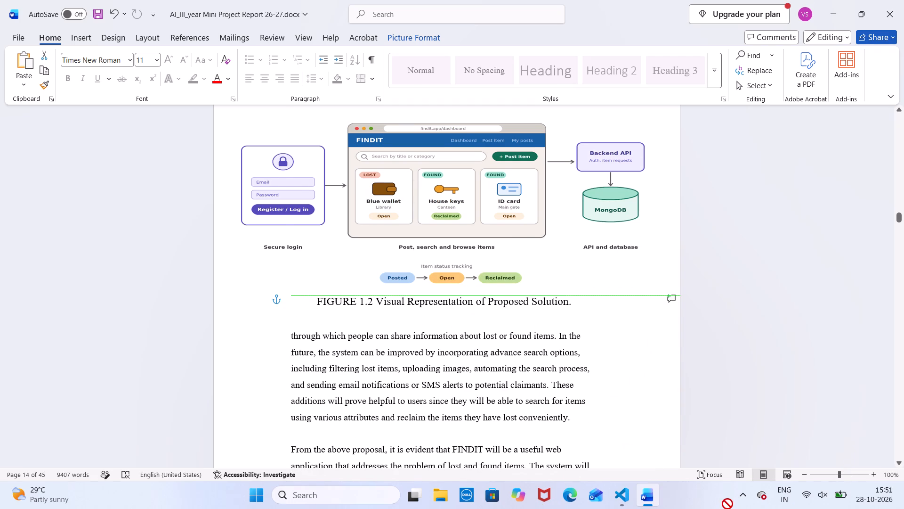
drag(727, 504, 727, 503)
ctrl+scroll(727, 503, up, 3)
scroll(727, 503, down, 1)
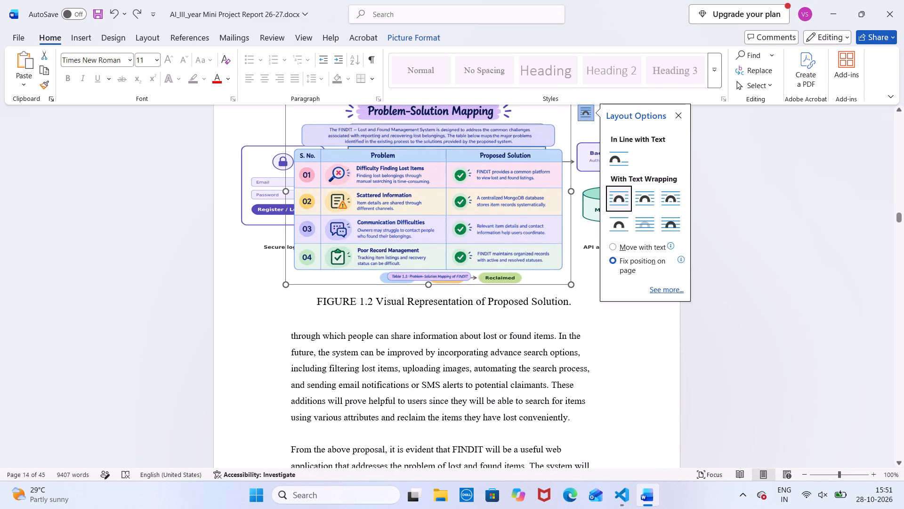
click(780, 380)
Cut the Problem-Solution Mapping figure from over the FIGURE 1.2 diagram and paste it on the page containing the FIGURE 1.3 caption.
click(545, 257)
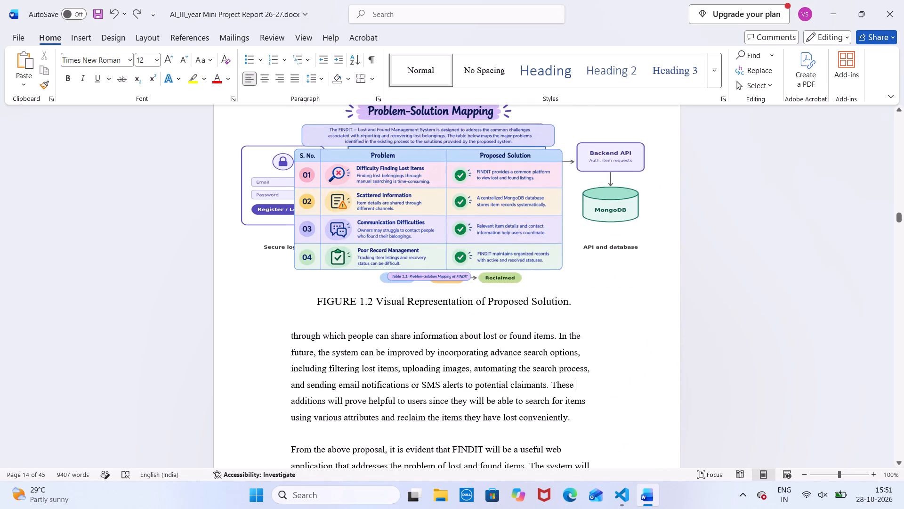
key(ctrl+x)
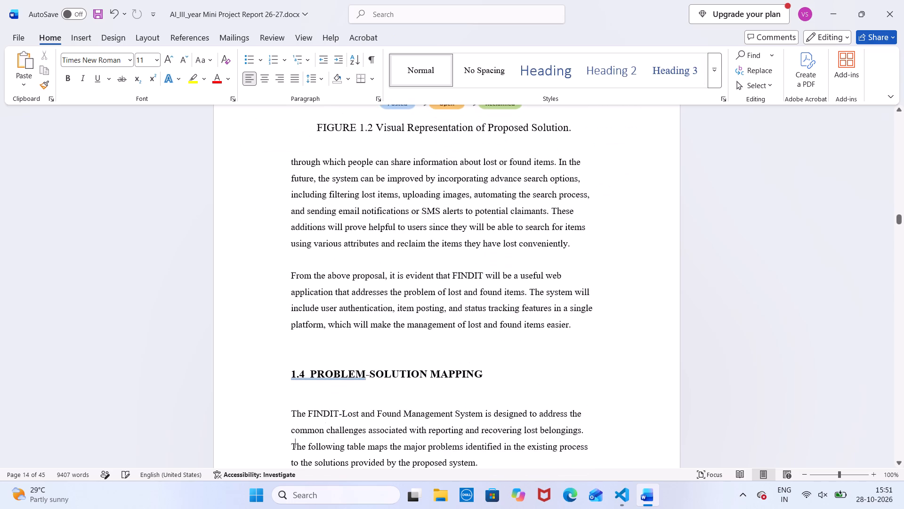
scroll(494, 325, down, 3)
scroll(446, 236, up, 1)
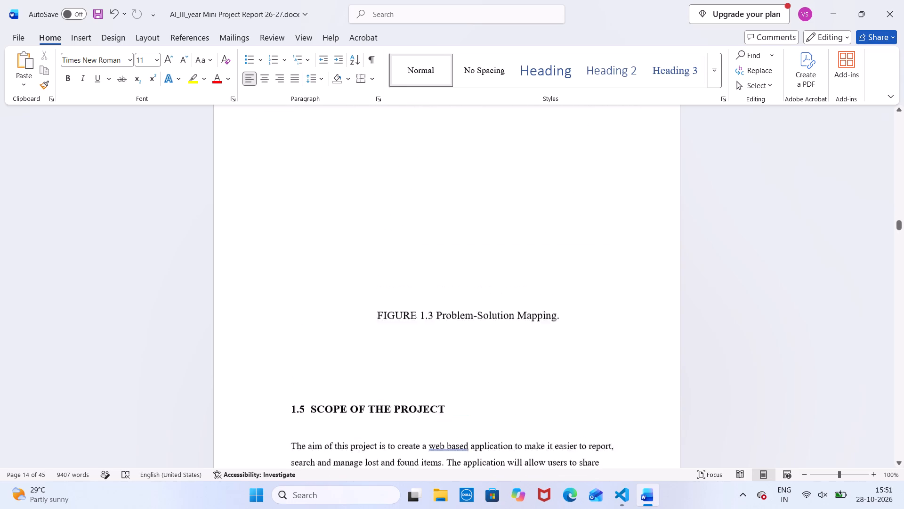
scroll(446, 236, up, 1)
click(369, 262)
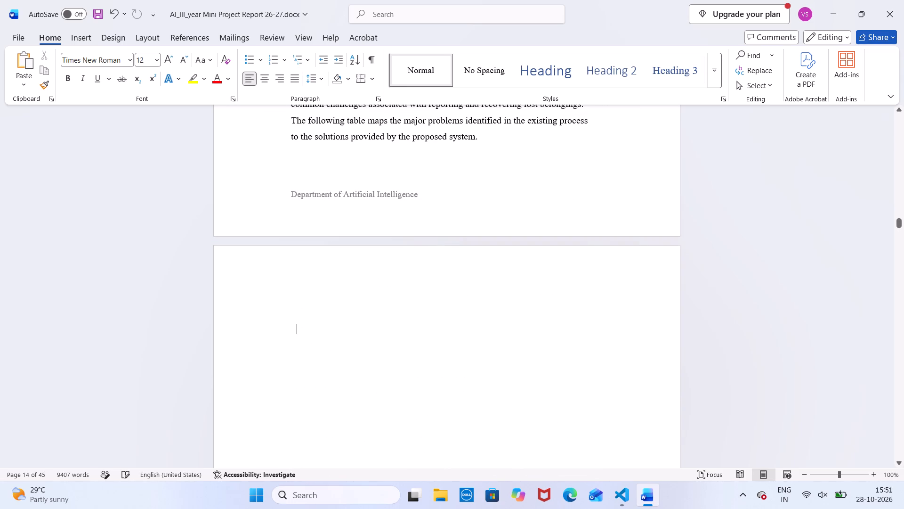
key(ctrl+v)
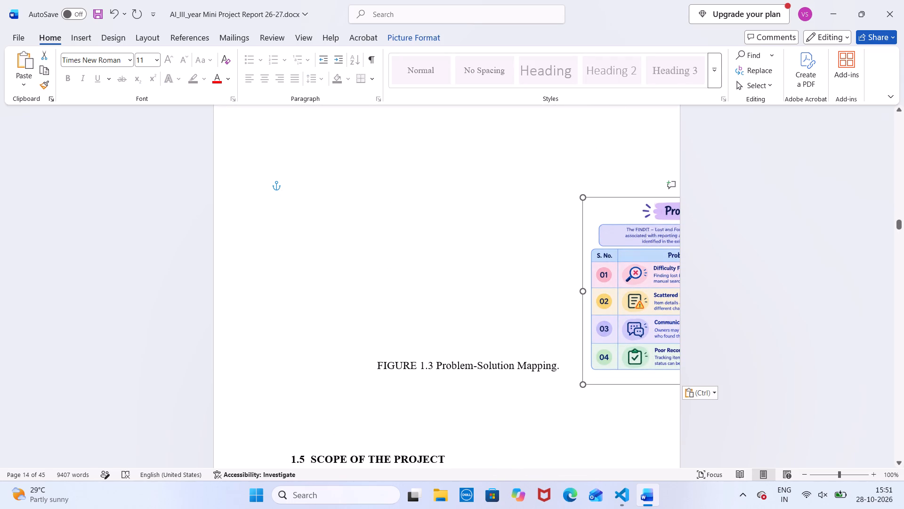
Position the pasted Problem-Solution Mapping figure horizontally centred on the page, in the blank area above the FIGURE 1.3 caption.
drag(627, 268, 344, 173)
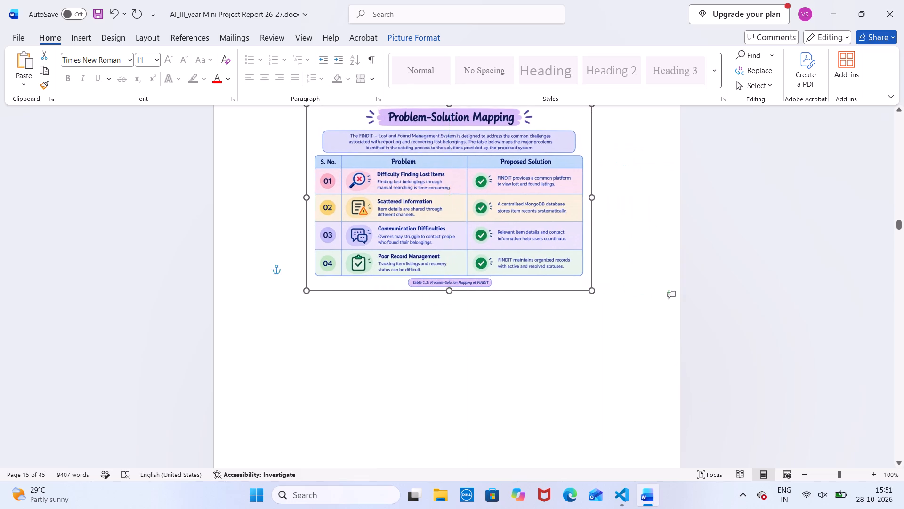
drag(344, 173, 342, 164)
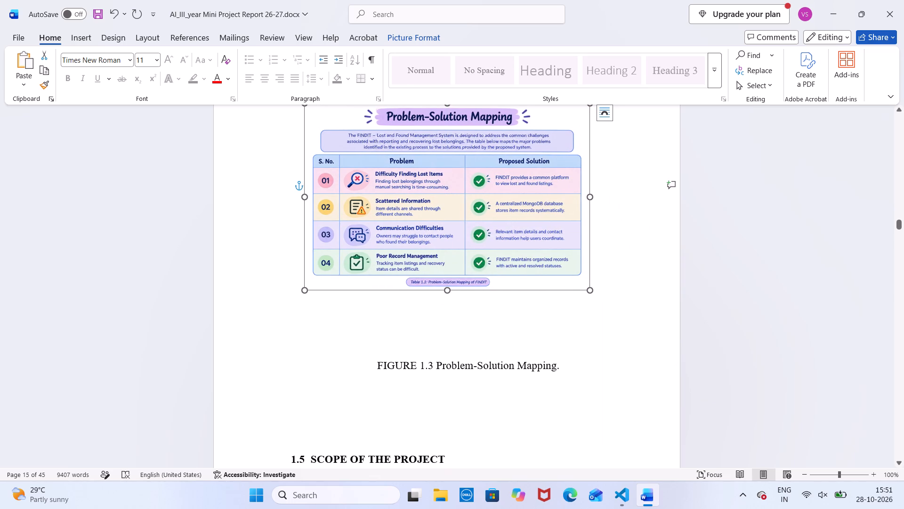
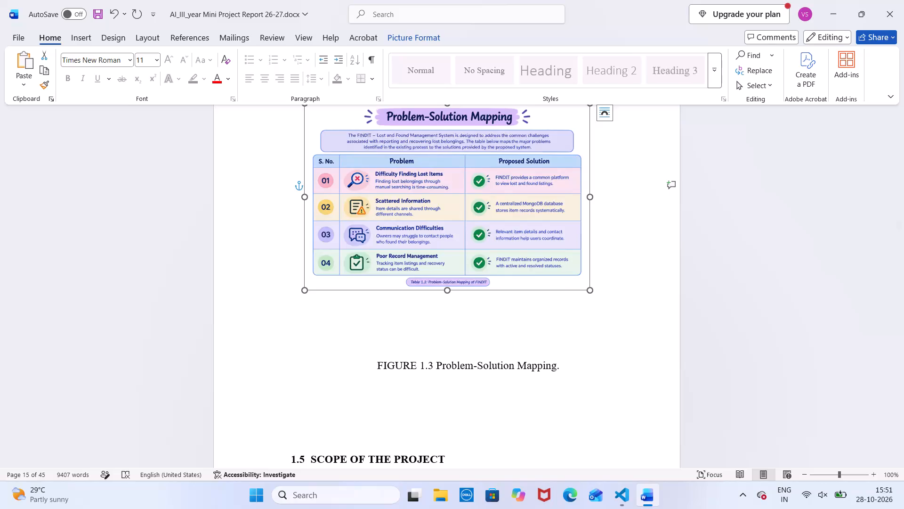
Delete the leading spaces and blank lines before the FIGURE 1.3 caption, bringing it directly under the Problem-Solution Mapping figure at the text margin.
click(376, 365)
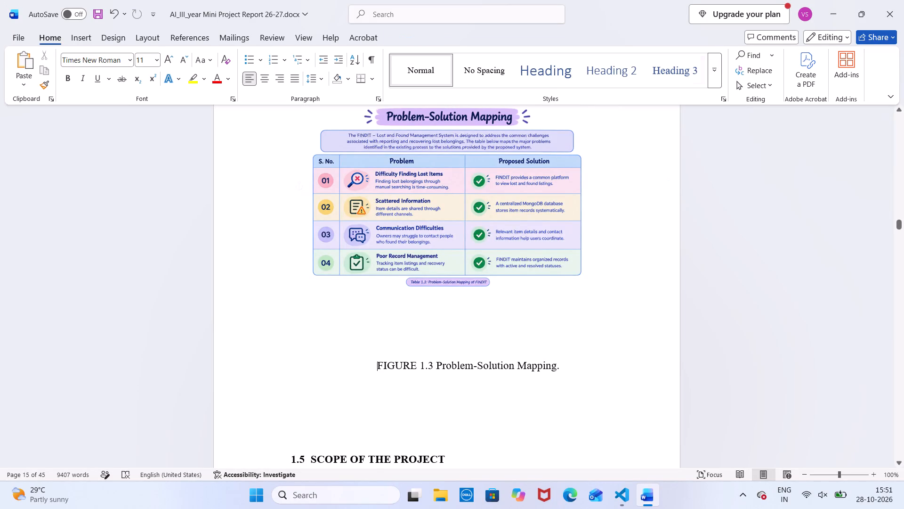
key(BackSpace)
key(BackSpace)
key(BackSpace)
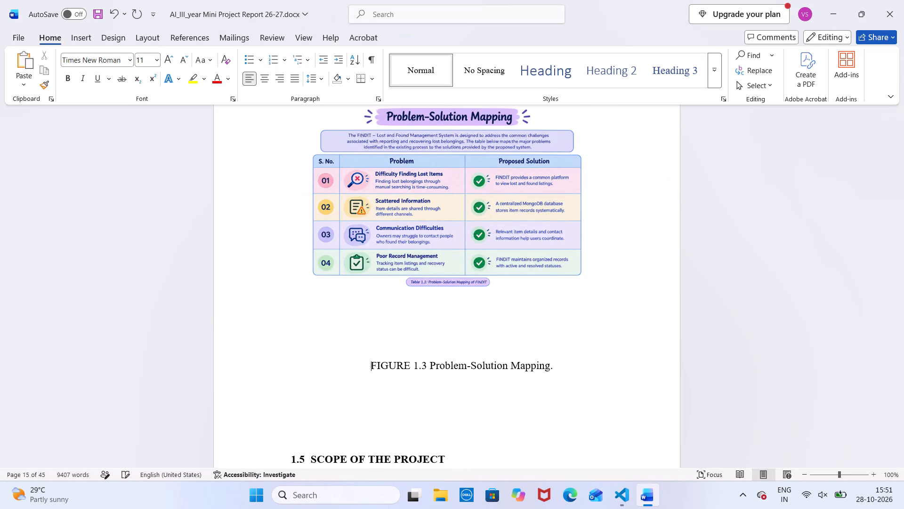
key(BackSpace)
key(BackSpace)
key(BackSpace)
key(BackSpace)
key(BackSpace)
key(BackSpace)
key(BackSpace)
key(BackSpace)
key(BackSpace)
key(BackSpace)
key(BackSpace)
key(BackSpace)
key(BackSpace)
key(BackSpace)
key(BackSpace)
key(BackSpace)
key(BackSpace)
key(BackSpace)
key(BackSpace)
key(BackSpace)
key(BackSpace)
key(BackSpace)
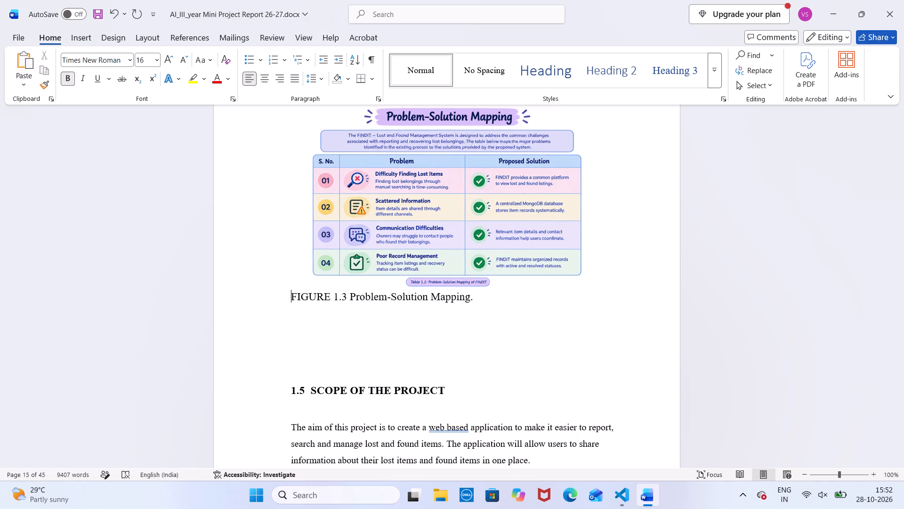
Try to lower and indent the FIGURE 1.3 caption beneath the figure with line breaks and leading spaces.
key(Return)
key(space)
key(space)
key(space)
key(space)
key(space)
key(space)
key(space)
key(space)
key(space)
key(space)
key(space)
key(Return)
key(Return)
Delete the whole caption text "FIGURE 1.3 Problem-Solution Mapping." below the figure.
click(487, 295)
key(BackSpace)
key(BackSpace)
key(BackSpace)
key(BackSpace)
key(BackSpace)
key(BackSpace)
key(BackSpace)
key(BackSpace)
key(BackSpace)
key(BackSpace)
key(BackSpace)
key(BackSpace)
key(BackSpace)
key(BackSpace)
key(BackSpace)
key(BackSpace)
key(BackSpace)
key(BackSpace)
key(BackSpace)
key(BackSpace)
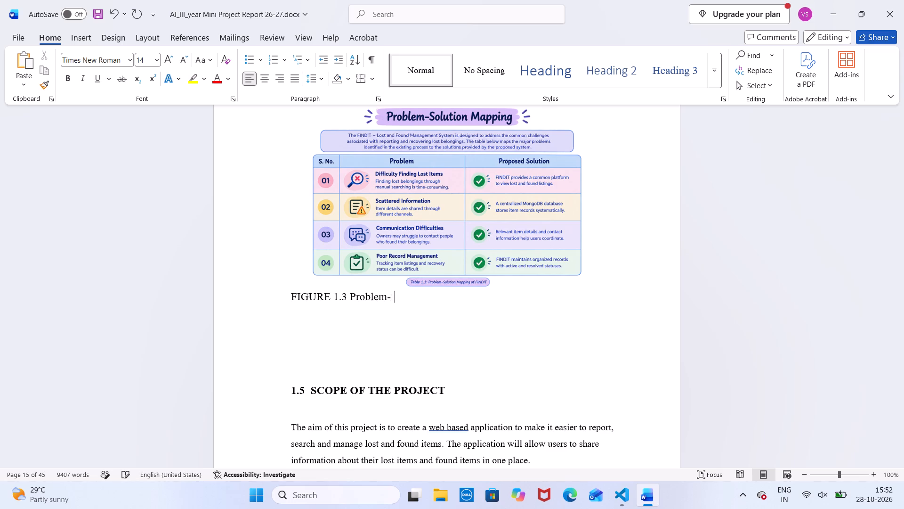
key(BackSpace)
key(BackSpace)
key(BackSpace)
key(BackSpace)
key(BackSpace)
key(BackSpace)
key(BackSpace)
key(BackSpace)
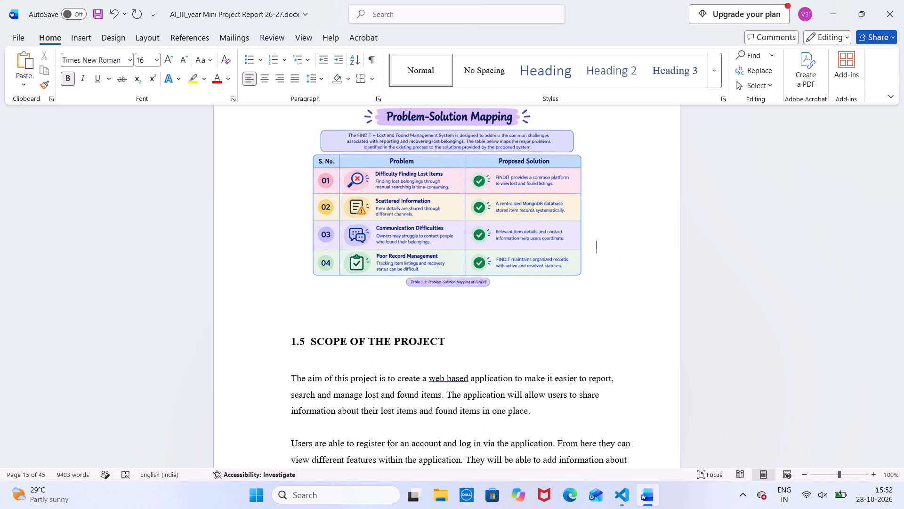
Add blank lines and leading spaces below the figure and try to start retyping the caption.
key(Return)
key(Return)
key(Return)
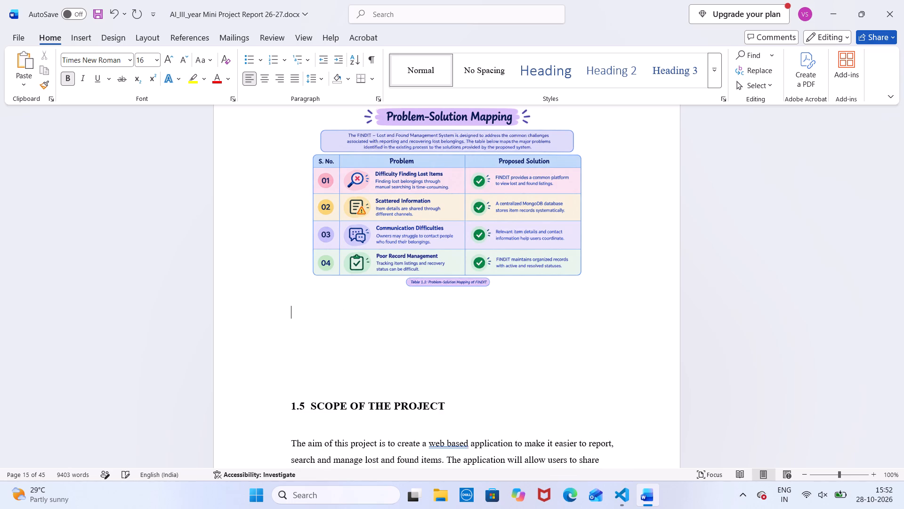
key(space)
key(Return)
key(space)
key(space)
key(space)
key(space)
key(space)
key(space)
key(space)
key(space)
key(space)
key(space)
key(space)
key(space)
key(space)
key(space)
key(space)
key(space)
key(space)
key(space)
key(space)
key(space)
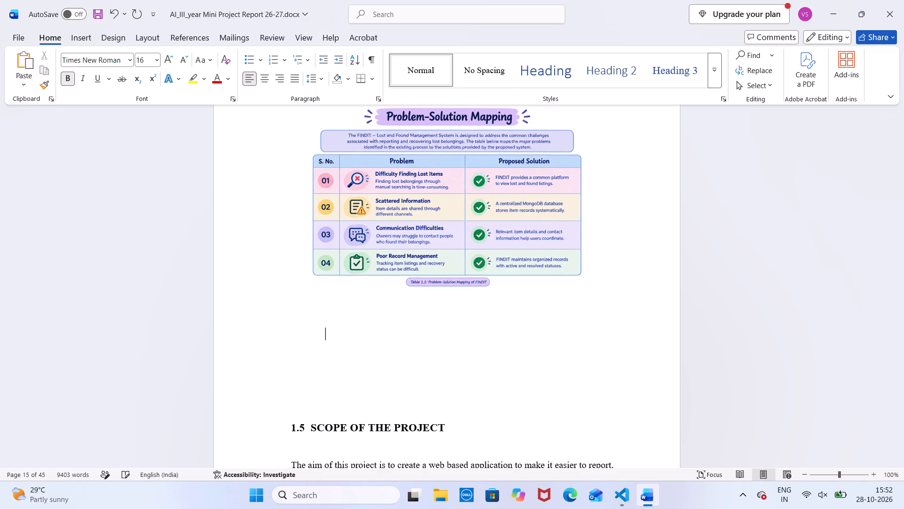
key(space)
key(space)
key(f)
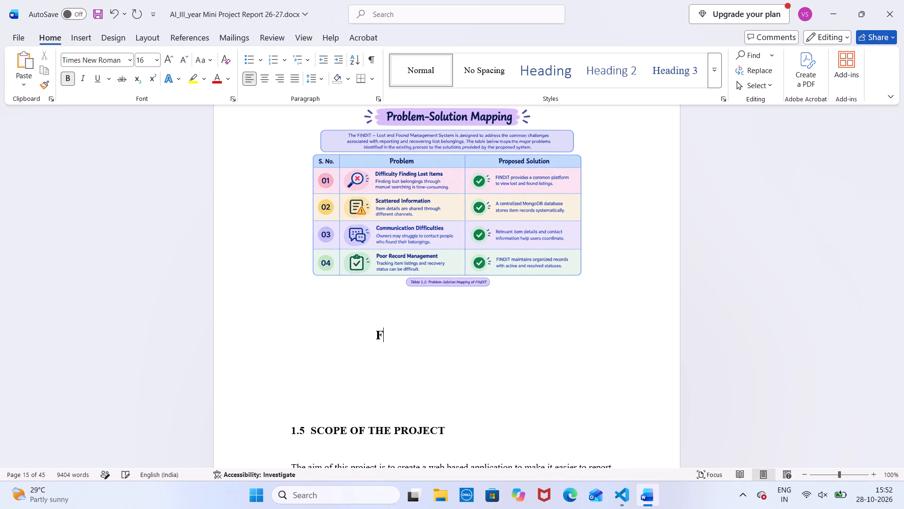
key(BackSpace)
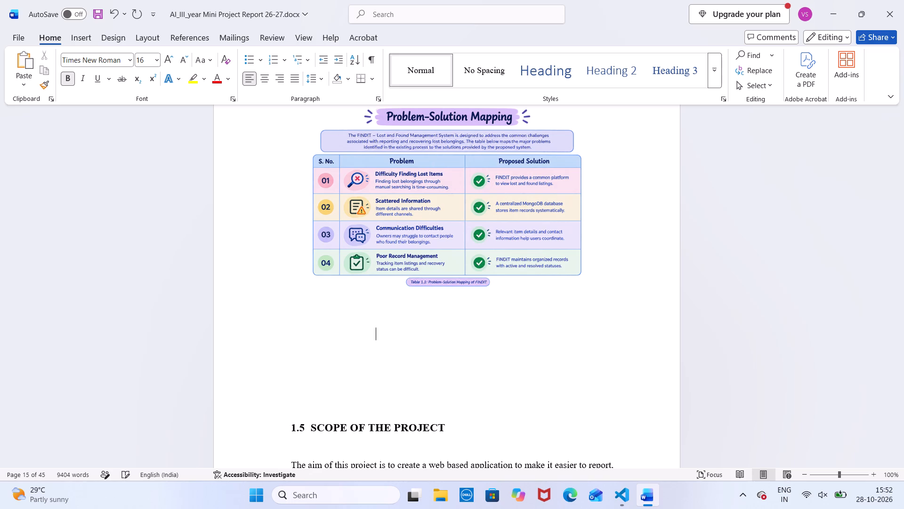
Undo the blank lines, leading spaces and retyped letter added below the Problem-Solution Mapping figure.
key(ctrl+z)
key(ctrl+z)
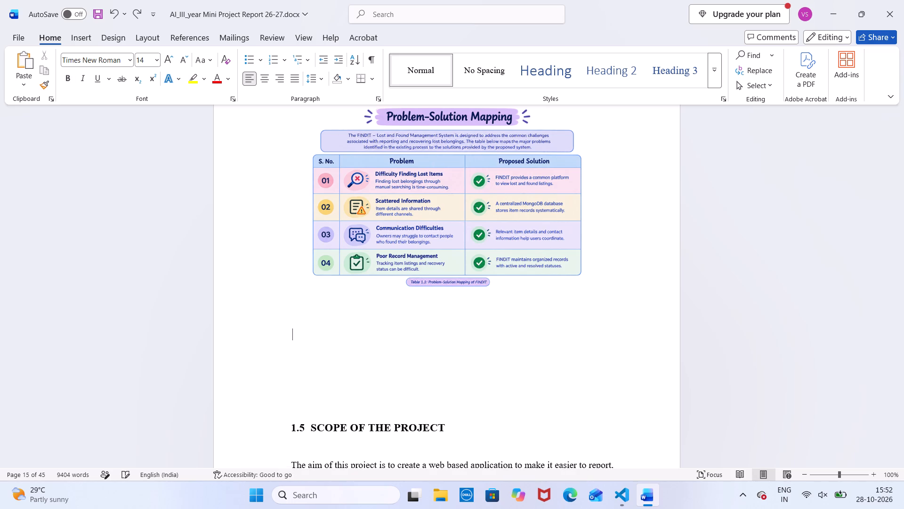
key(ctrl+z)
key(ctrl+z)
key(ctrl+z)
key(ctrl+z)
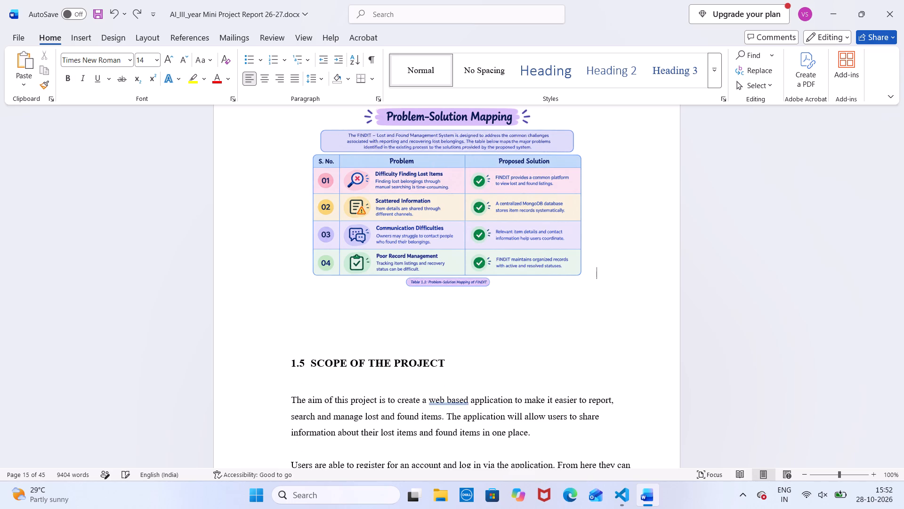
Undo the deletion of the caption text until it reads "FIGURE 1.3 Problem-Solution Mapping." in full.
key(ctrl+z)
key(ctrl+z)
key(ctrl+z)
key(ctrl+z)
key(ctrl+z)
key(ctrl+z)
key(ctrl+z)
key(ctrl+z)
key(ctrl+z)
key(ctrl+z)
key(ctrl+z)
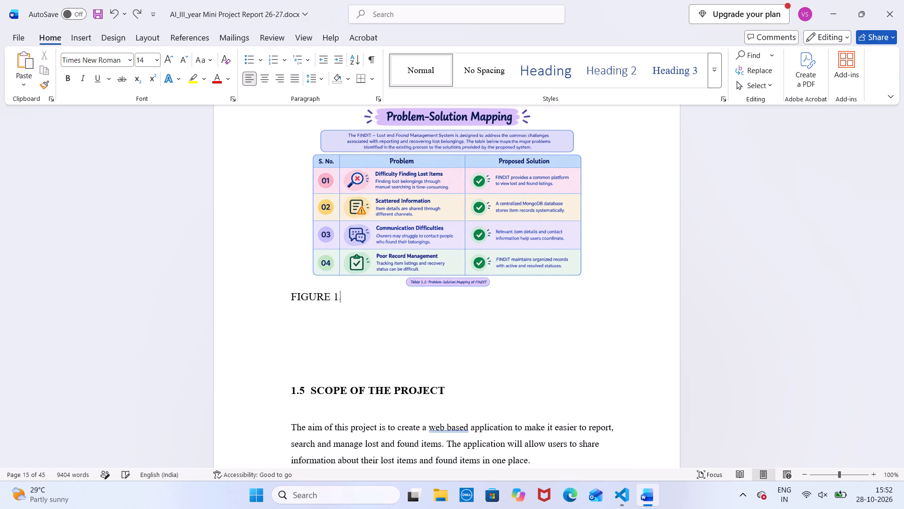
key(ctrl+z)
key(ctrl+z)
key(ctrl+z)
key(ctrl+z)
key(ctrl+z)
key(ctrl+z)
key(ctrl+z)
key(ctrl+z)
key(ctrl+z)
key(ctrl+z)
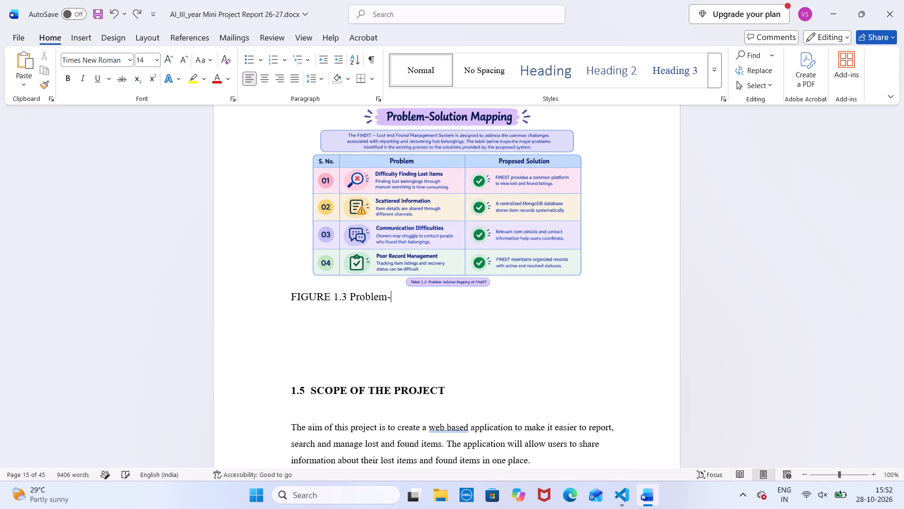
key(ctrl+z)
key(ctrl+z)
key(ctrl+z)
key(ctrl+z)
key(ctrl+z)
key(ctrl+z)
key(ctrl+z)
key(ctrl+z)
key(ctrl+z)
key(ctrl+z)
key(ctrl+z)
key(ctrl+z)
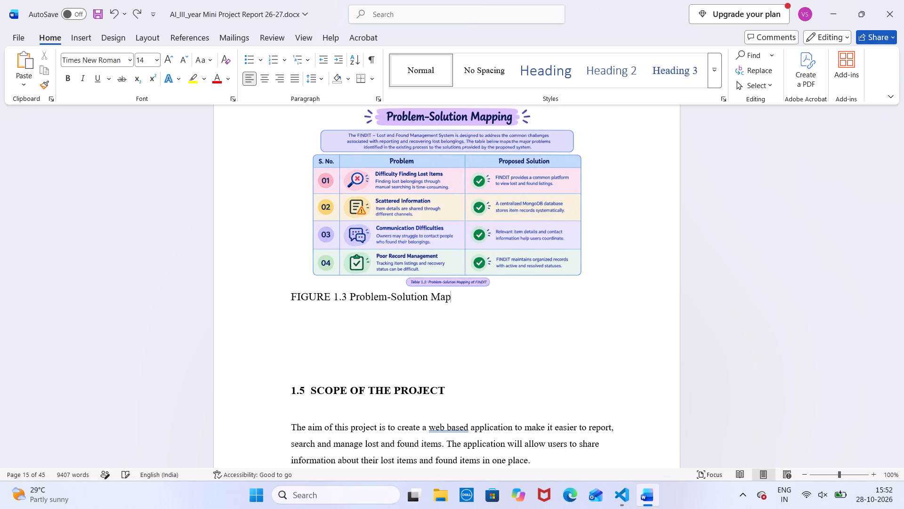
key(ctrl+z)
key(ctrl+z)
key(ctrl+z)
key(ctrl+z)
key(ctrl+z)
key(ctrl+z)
Undo the earlier spacing edits before the FIGURE 1.3 caption until it stands a couple of lines below the figure.
key(ctrl+z)
key(ctrl+z)
key(ctrl+z)
key(ctrl+z)
key(ctrl+z)
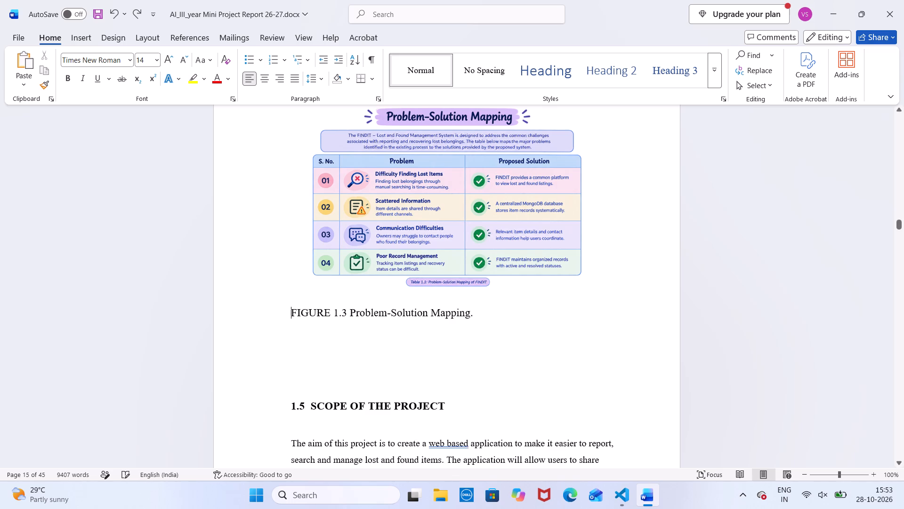
key(ctrl+z)
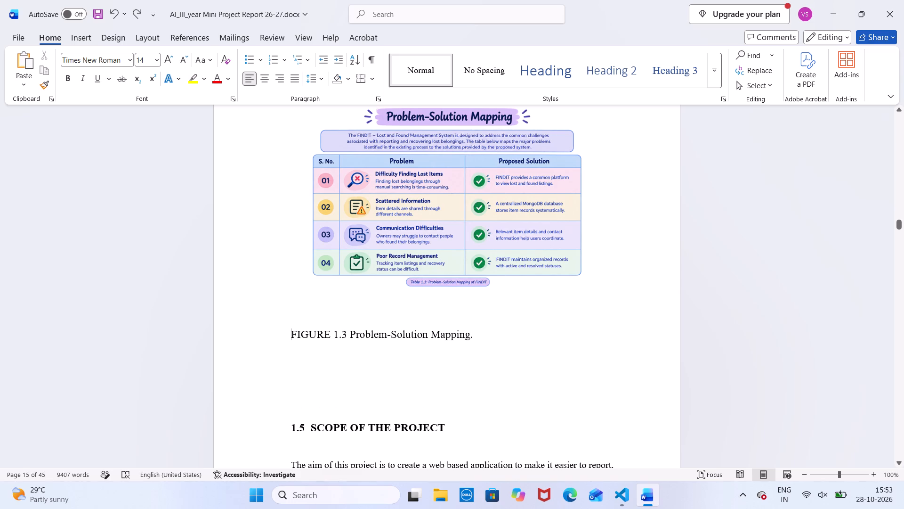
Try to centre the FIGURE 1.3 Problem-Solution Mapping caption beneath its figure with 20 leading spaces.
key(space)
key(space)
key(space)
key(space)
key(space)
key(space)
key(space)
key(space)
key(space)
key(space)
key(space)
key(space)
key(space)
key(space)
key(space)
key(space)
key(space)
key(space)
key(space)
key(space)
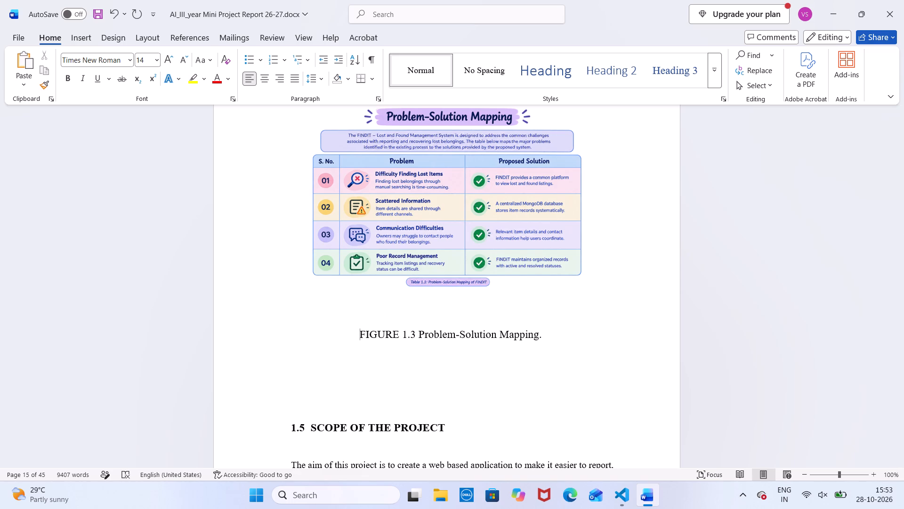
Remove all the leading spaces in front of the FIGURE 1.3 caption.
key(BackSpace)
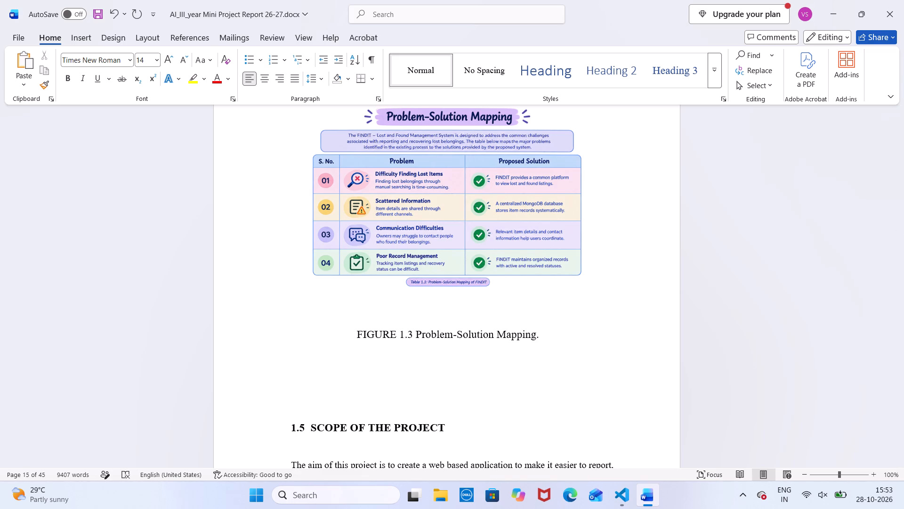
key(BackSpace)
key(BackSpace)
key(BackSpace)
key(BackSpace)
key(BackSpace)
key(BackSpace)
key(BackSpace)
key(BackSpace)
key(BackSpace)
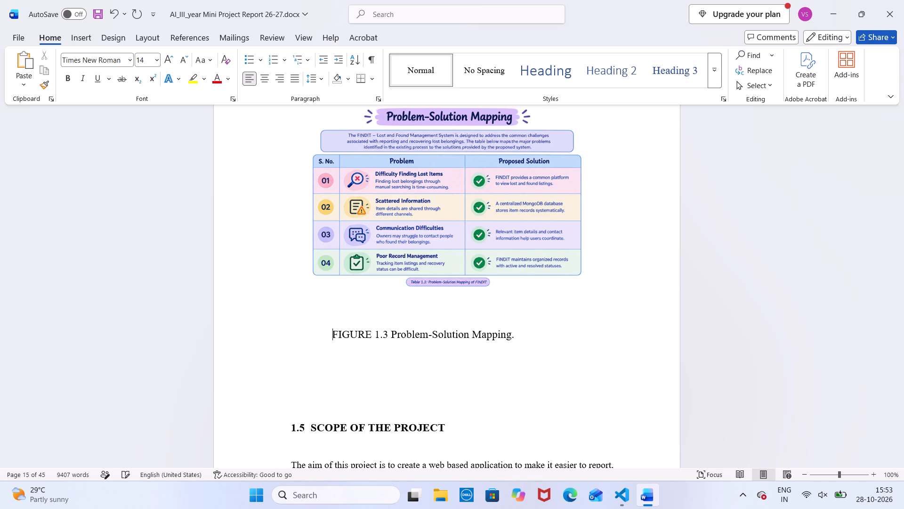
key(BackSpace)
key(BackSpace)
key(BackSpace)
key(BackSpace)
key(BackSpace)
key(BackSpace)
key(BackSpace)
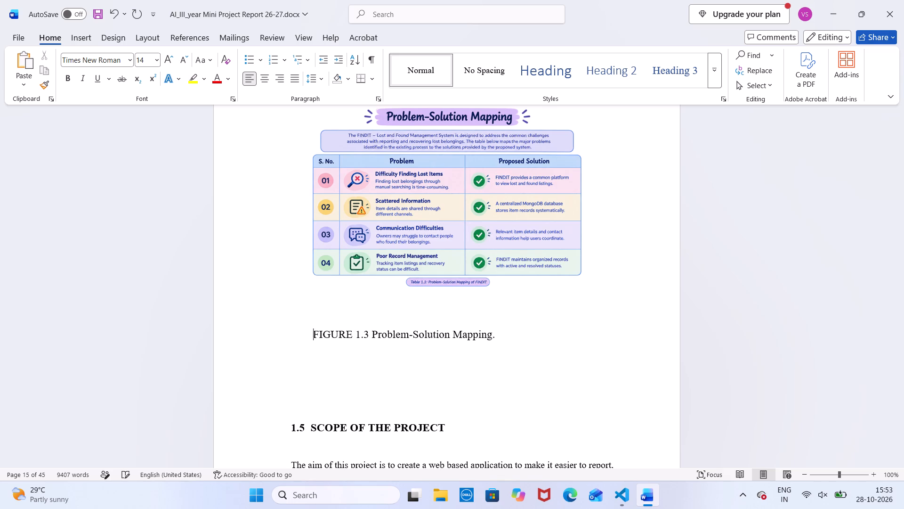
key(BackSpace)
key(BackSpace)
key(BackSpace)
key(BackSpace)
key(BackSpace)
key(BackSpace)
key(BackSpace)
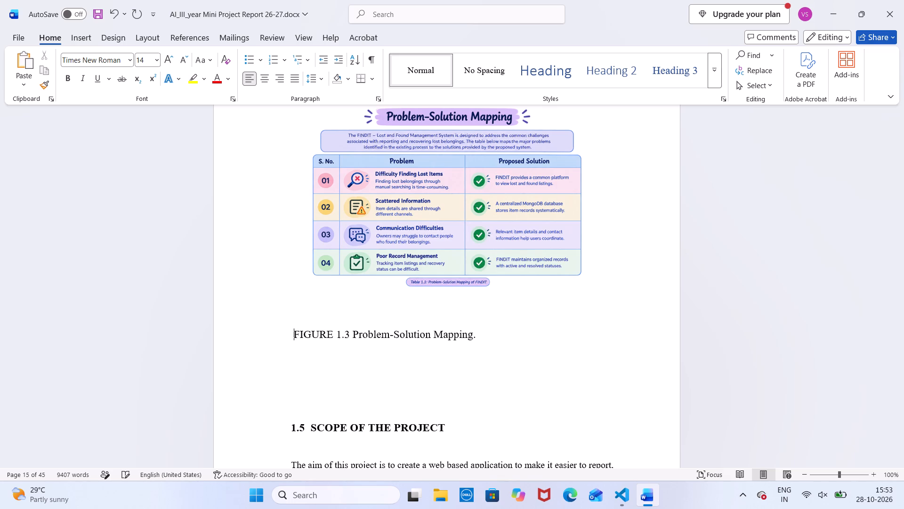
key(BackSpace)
Move the FIGURE 1.3 caption up one line and centre it under the figure with 20 leading spaces.
key(BackSpace)
key(space)
key(space)
key(space)
key(space)
key(space)
key(space)
key(space)
key(space)
key(space)
key(space)
key(space)
key(space)
key(space)
key(space)
key(space)
key(space)
key(space)
key(space)
key(space)
key(space)
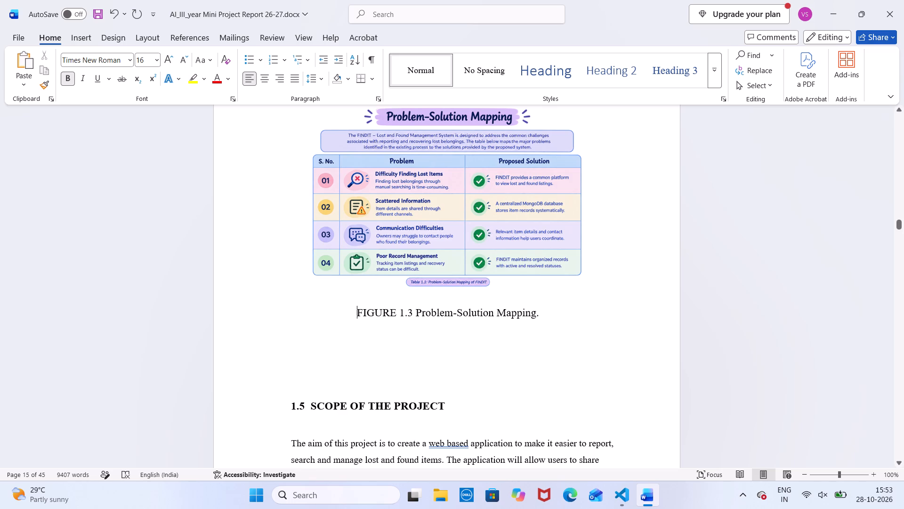
Delete three blank lines above the heading 1.5 SCOPE OF THE PROJECT.
click(298, 379)
click(287, 389)
key(BackSpace)
key(BackSpace)
key(BackSpace)
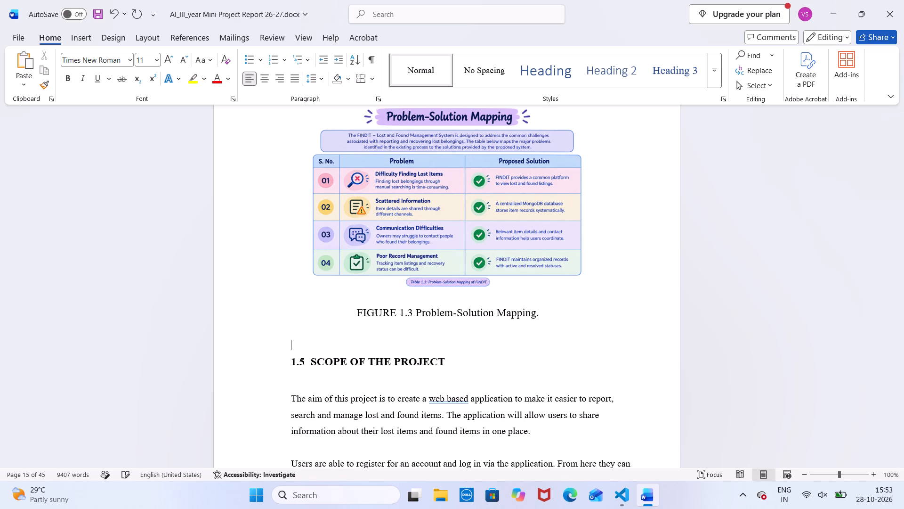
Insert two blank lines between the last scope paragraph and the heading 1.6 OBJECTIVES OF THE PROJECT.
scroll(290, 392, down, 2)
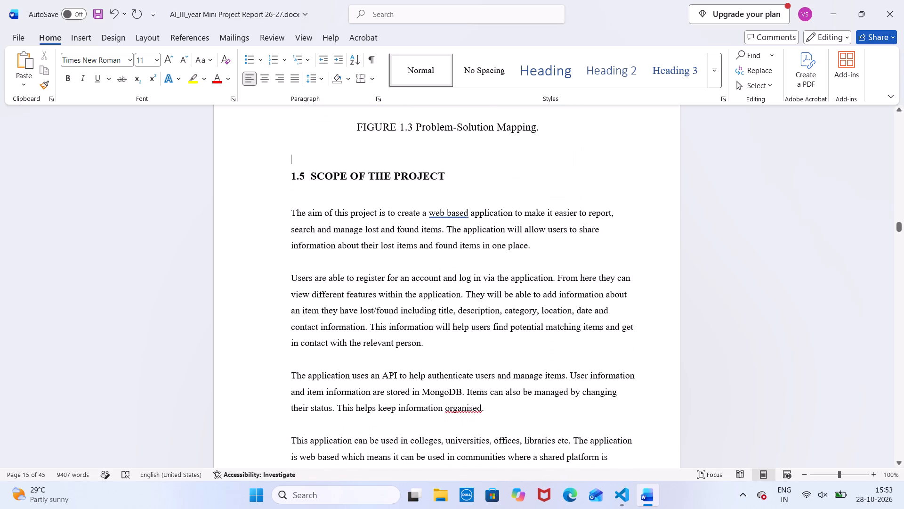
scroll(290, 392, down, 1)
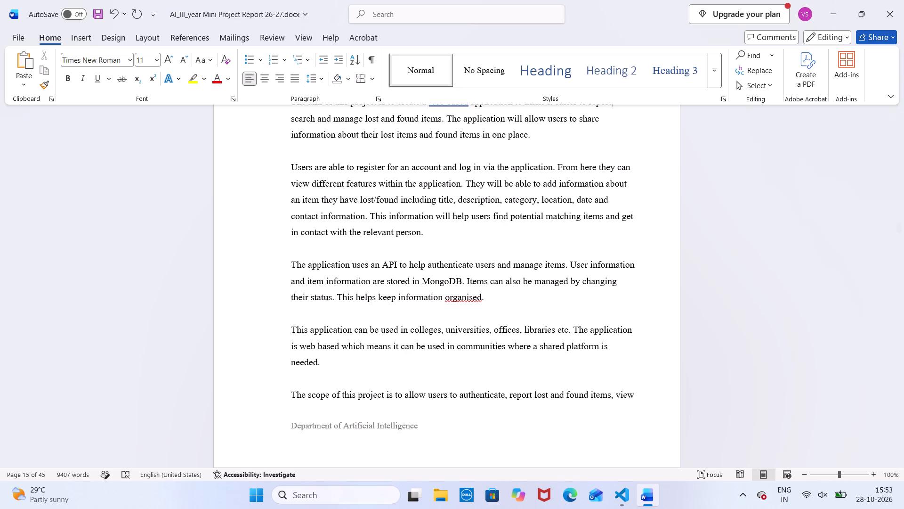
scroll(290, 392, down, 2)
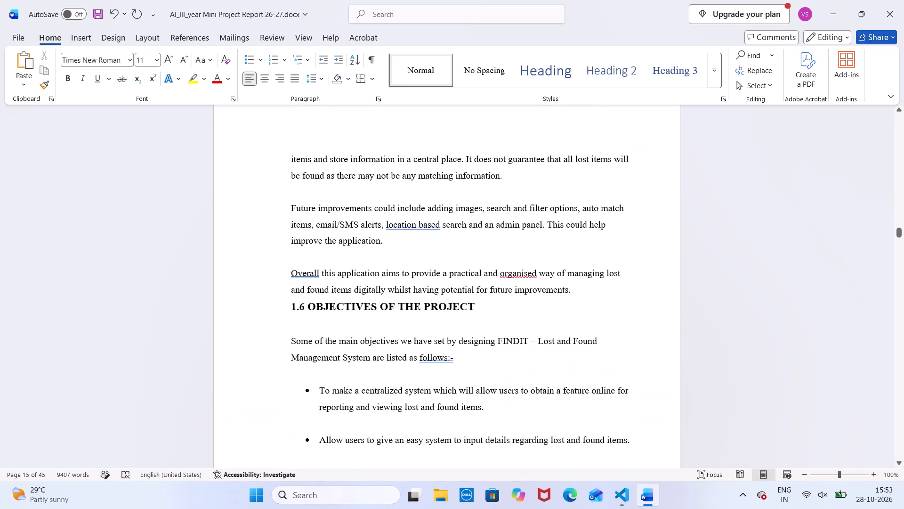
click(586, 286)
key(Return)
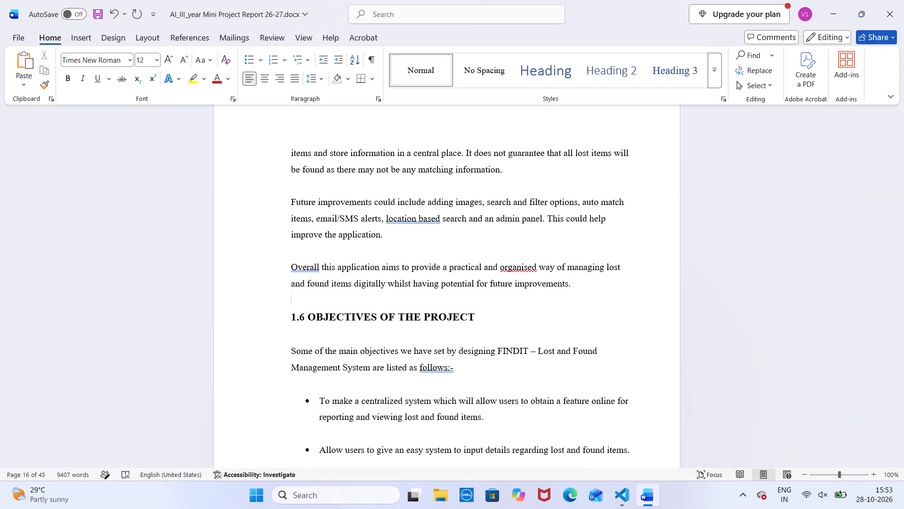
scroll(586, 286, down, 1)
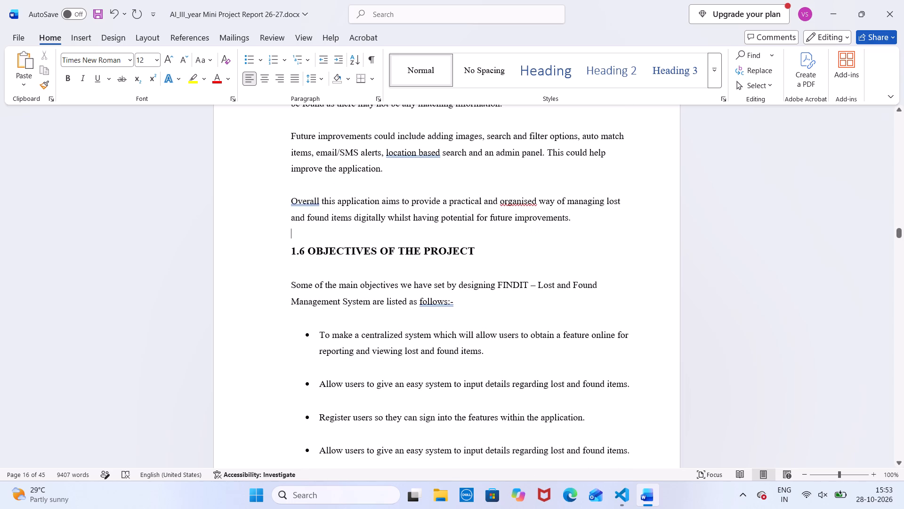
key(Return)
key(BackSpace)
key(Return)
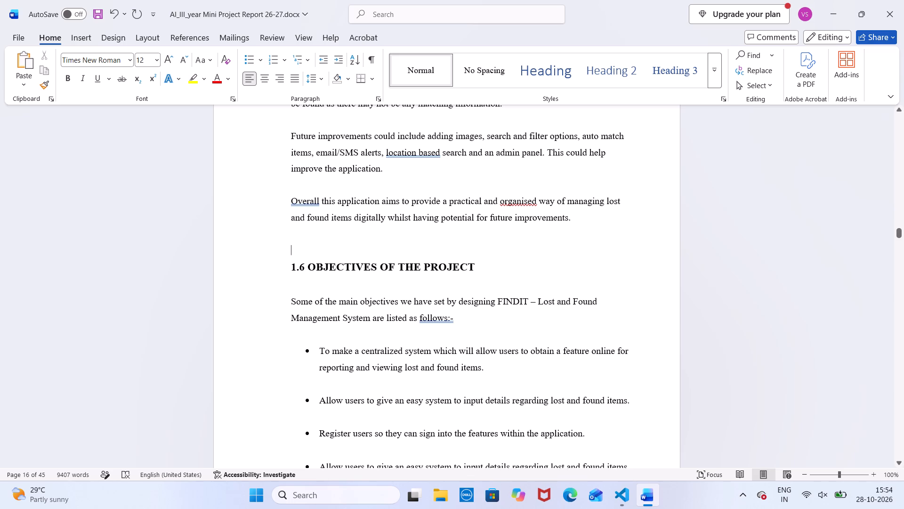
Delete two blank lines between the last objectives bullet and the heading 1.7 ORGANIZATION OF THE REPORT.
scroll(491, 275, down, 3)
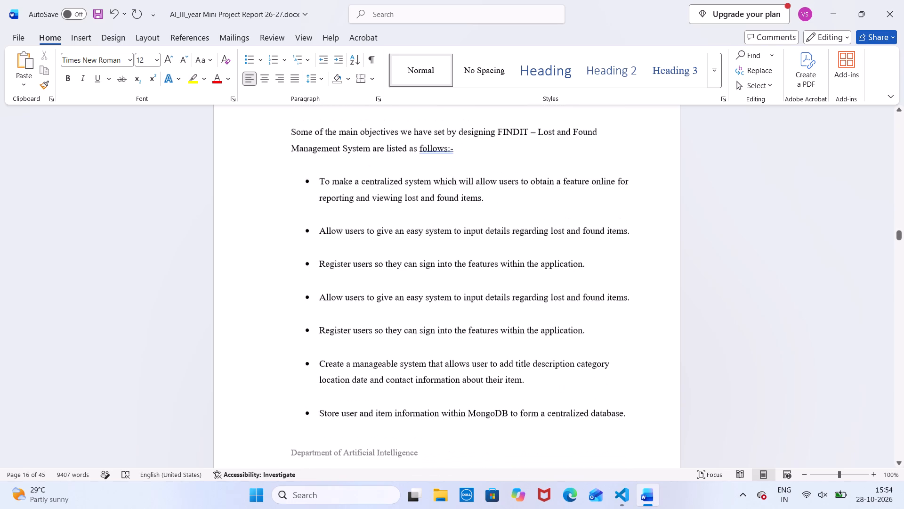
scroll(491, 275, down, 3)
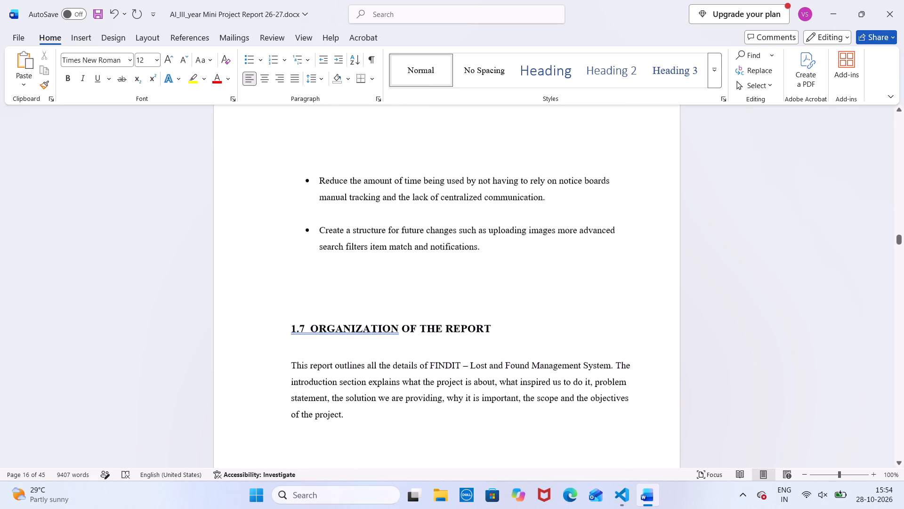
click(336, 291)
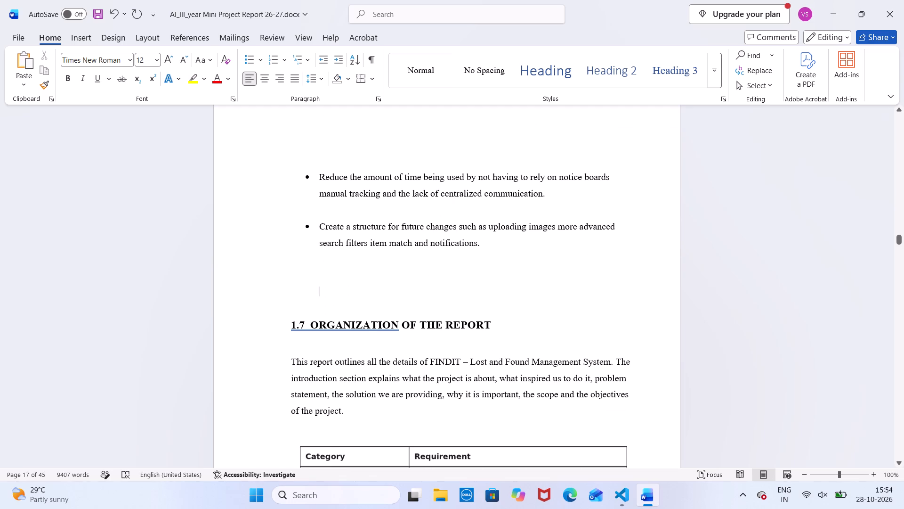
key(BackSpace)
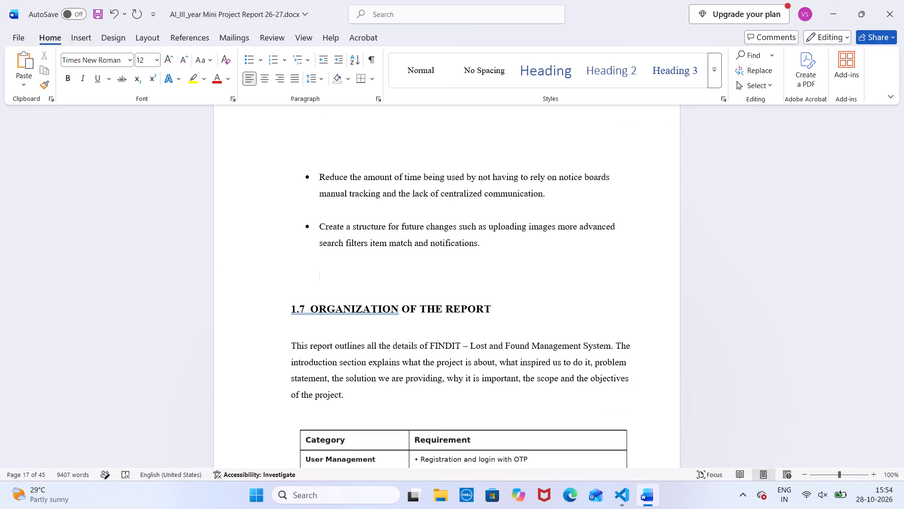
key(BackSpace)
Review the layout and spacing from section 1.7 through the Literature Review chapter to the Methodology phases table.
scroll(336, 291, down, 1)
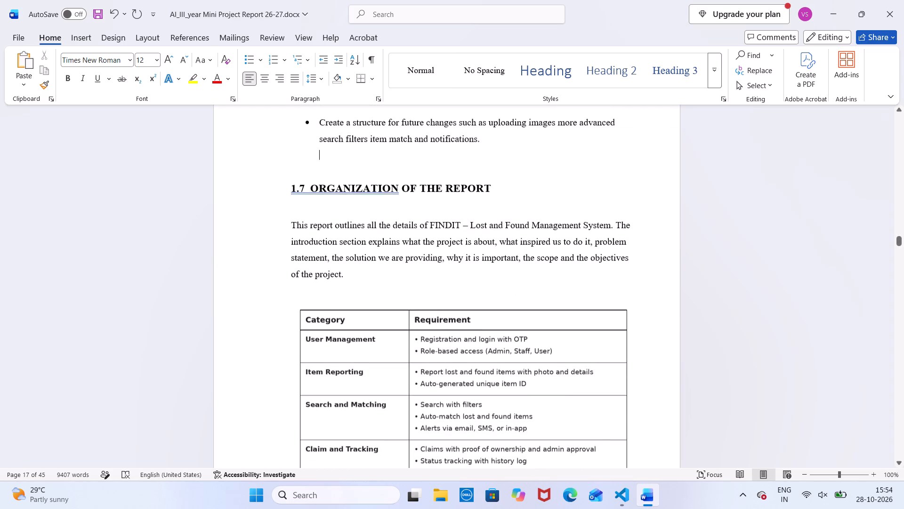
scroll(336, 291, down, 4)
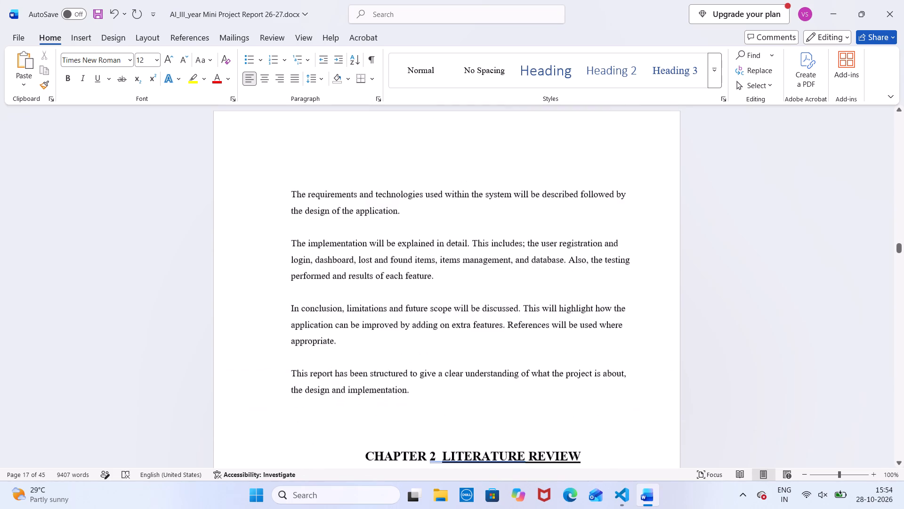
scroll(336, 291, down, 1)
scroll(384, 256, down, 1)
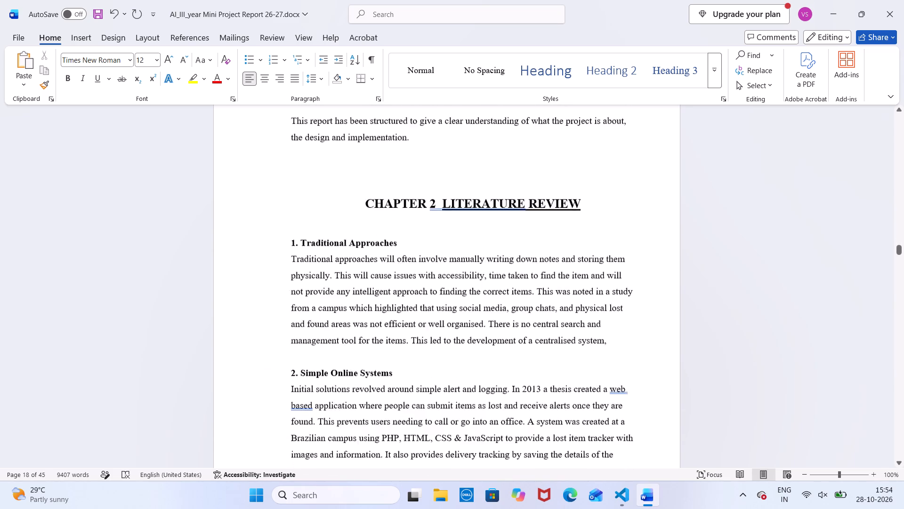
scroll(384, 256, down, 2)
right_click(384, 256)
scroll(384, 256, down, 1)
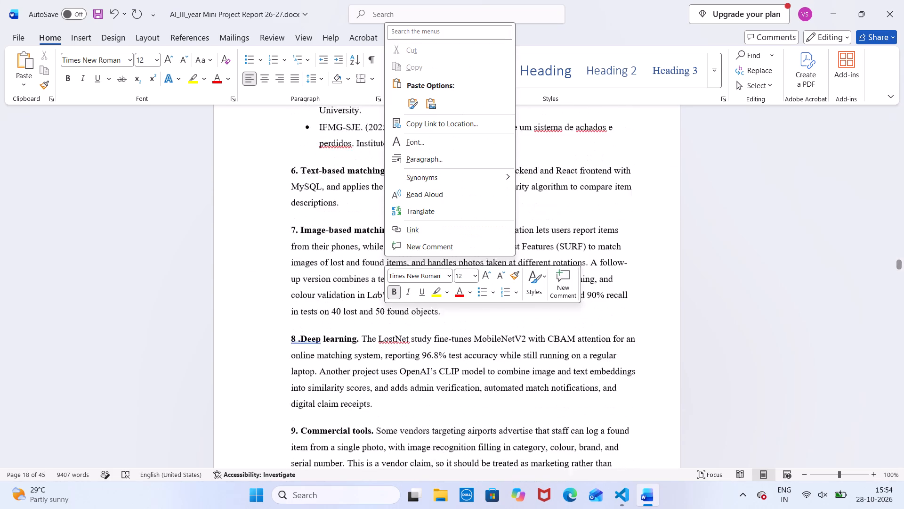
click(236, 261)
scroll(317, 276, down, 1)
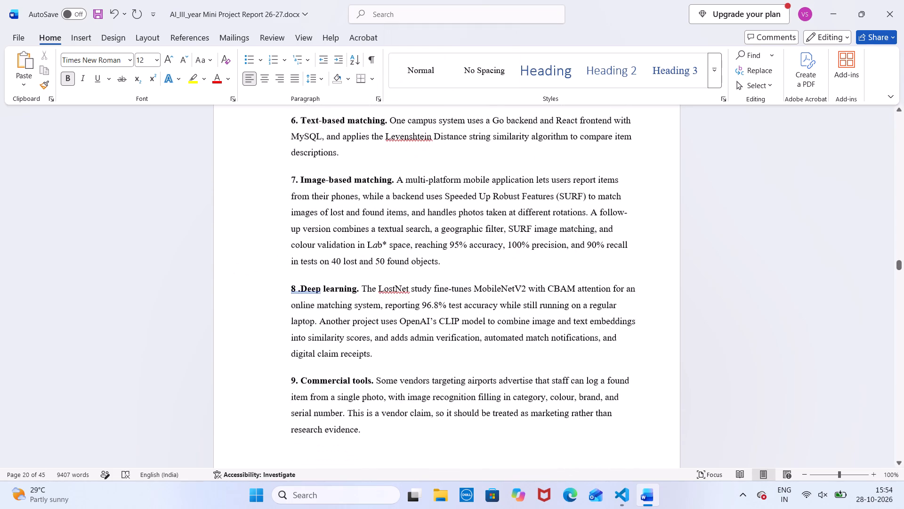
scroll(317, 276, down, 3)
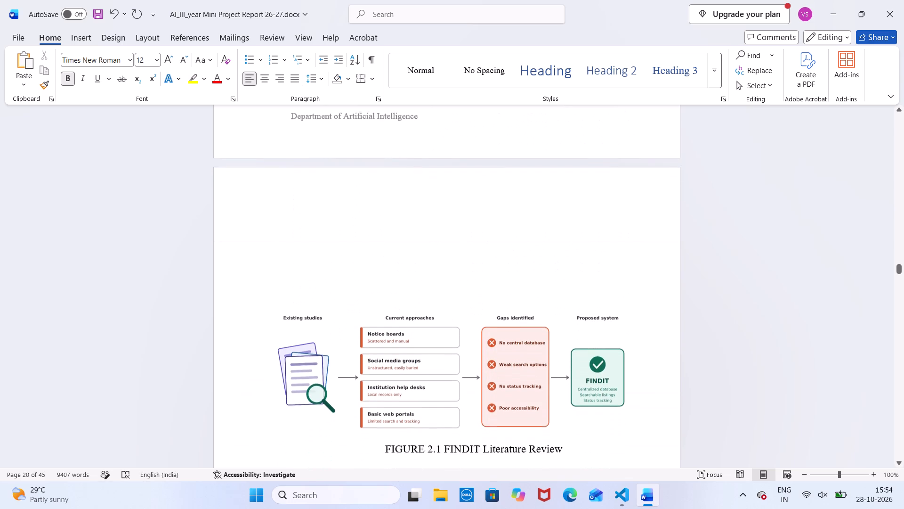
scroll(317, 276, down, 3)
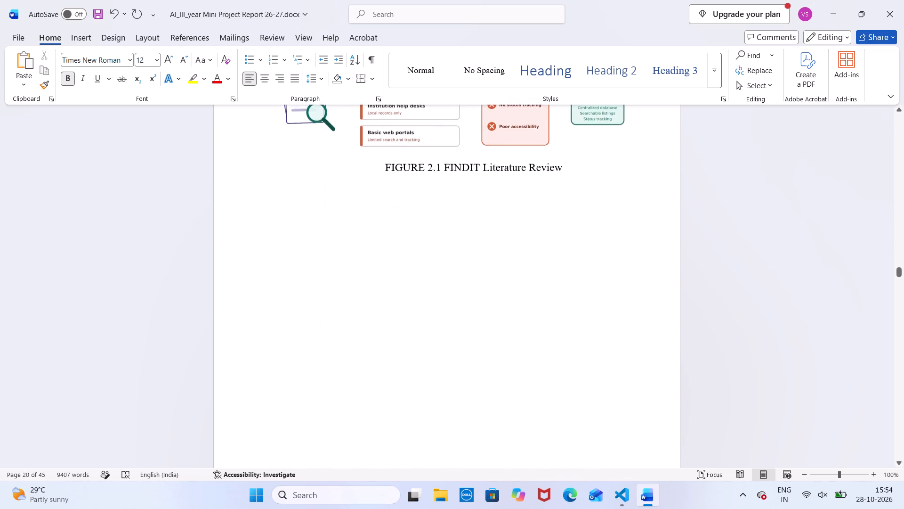
scroll(317, 276, down, 4)
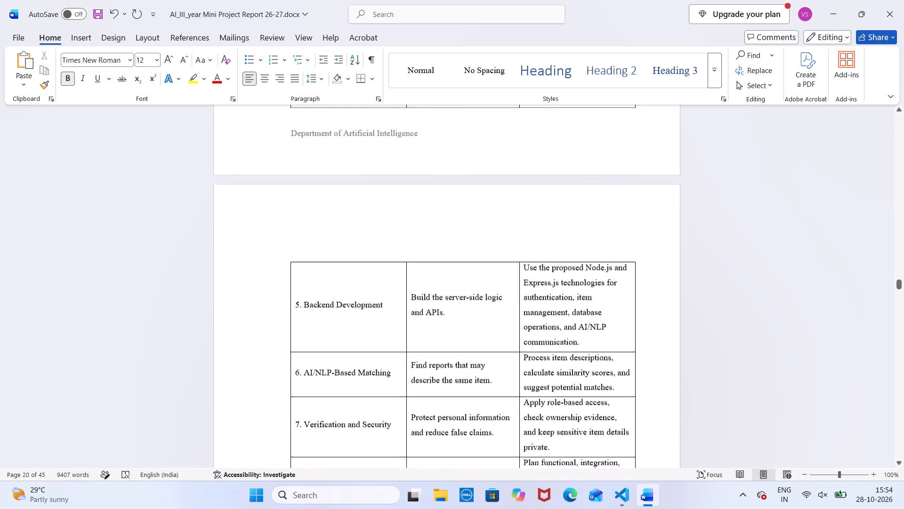
scroll(317, 276, down, 1)
Recheck the Chapter 2 Literature Review pages, including its numbered sections, references and the FIGURE 2.1 page.
scroll(317, 276, up, 2)
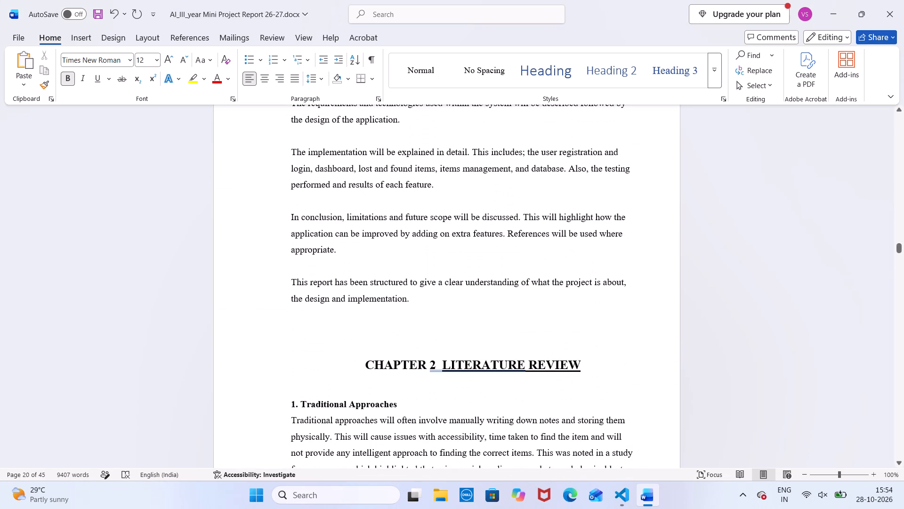
scroll(317, 276, down, 4)
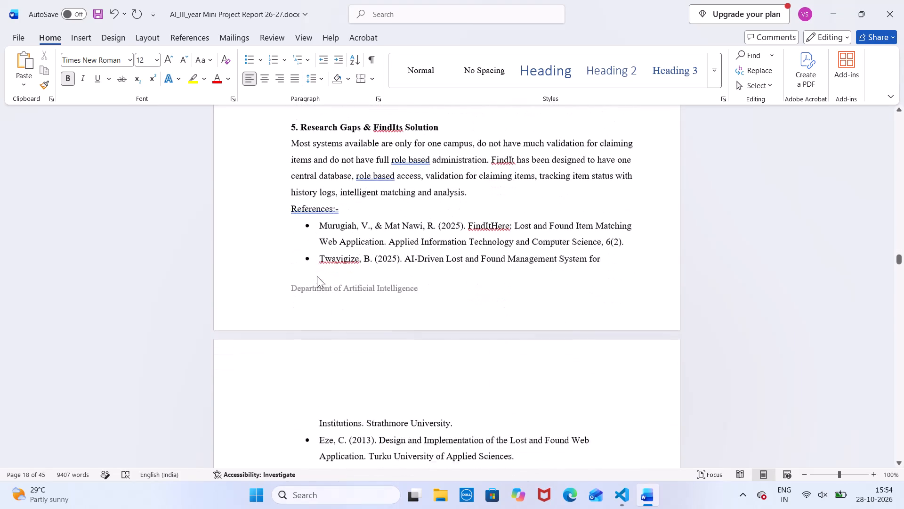
scroll(317, 276, down, 3)
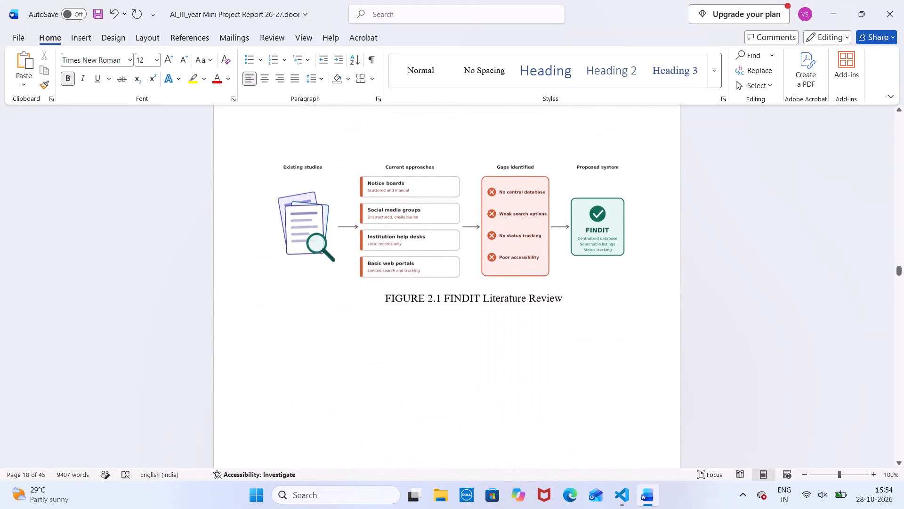
scroll(317, 276, down, 3)
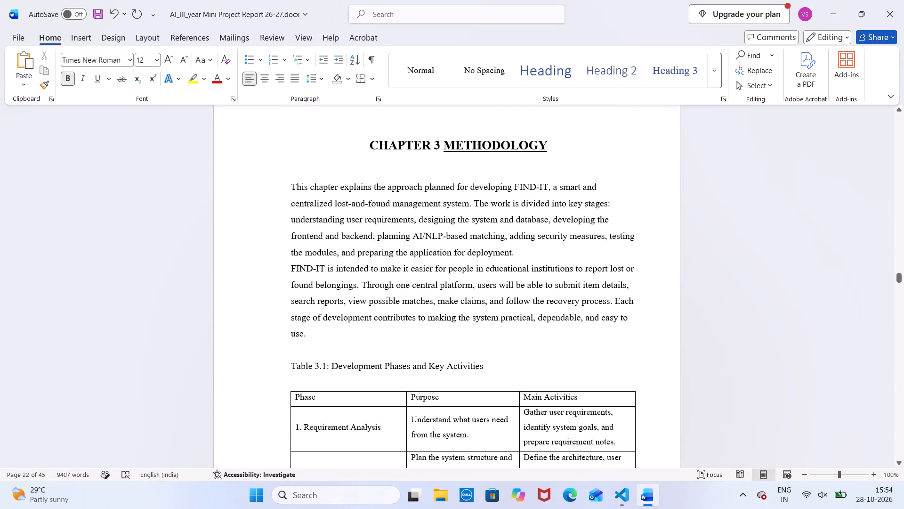
scroll(317, 276, up, 1)
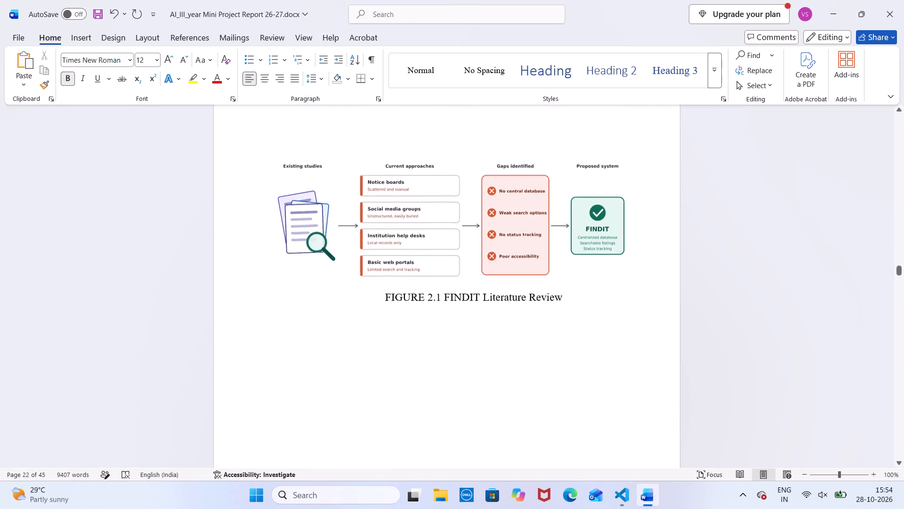
scroll(317, 276, up, 4)
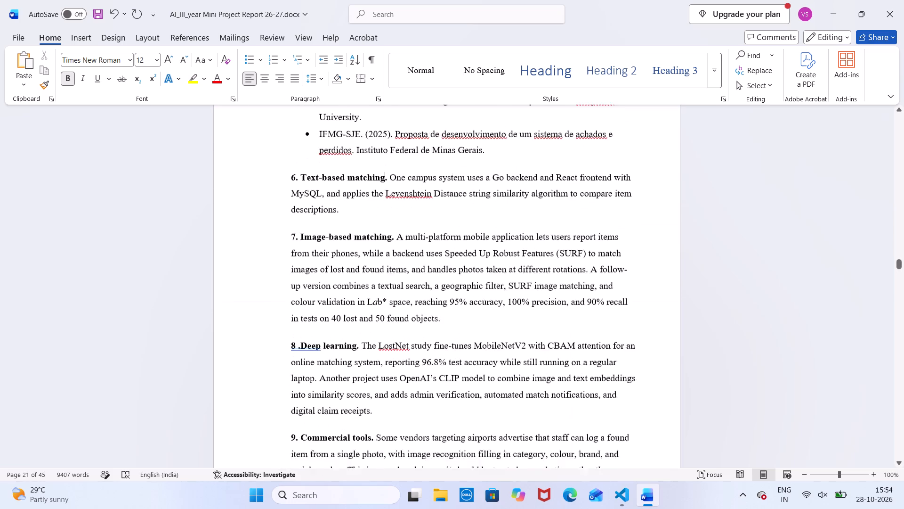
scroll(317, 276, up, 4)
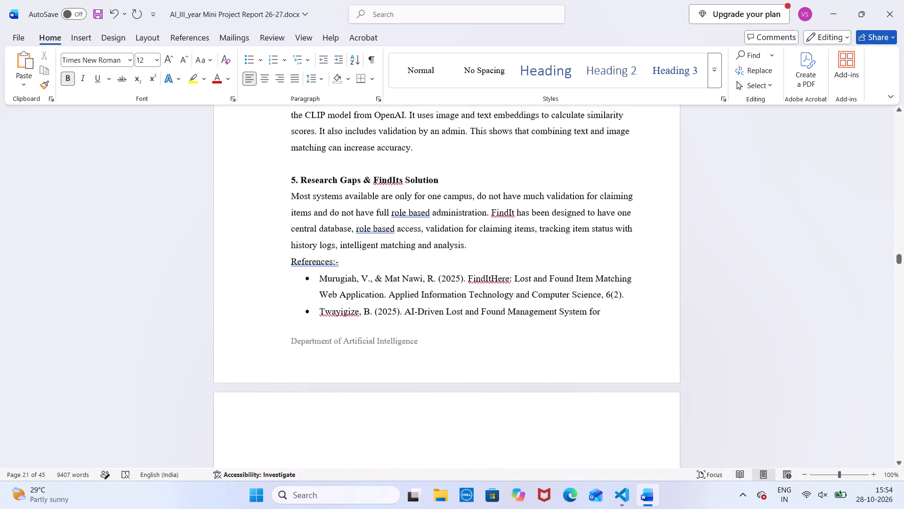
scroll(317, 276, up, 2)
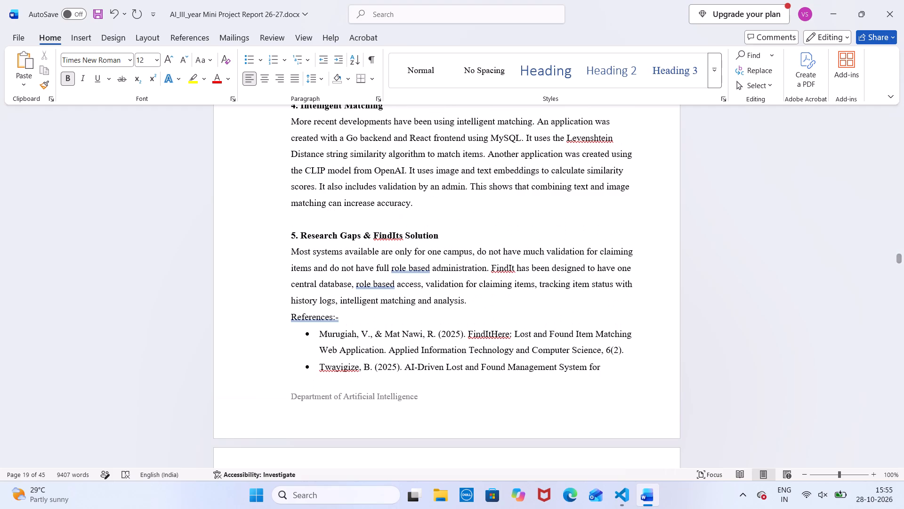
Review the layout and spacing from the Chapter 2 references through the Methodology chapter to section 3.10 Methodology Summary.
scroll(317, 276, down, 2)
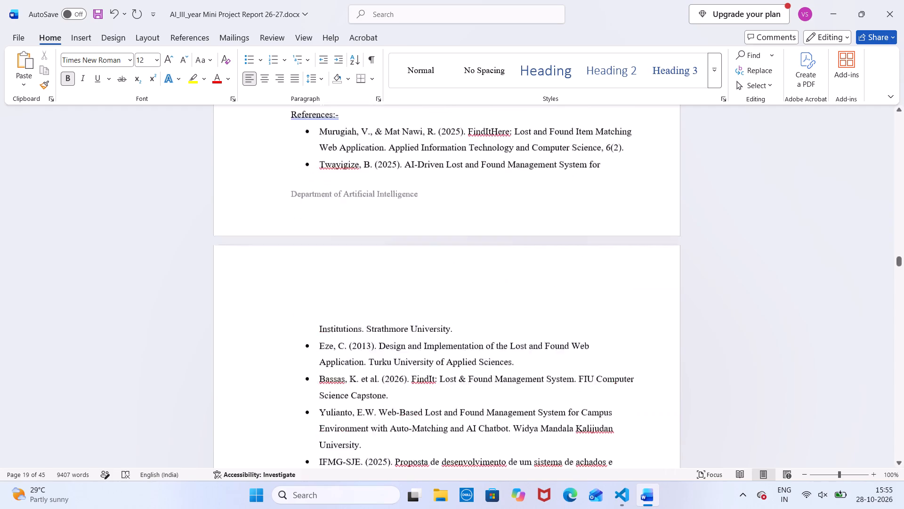
scroll(317, 276, down, 4)
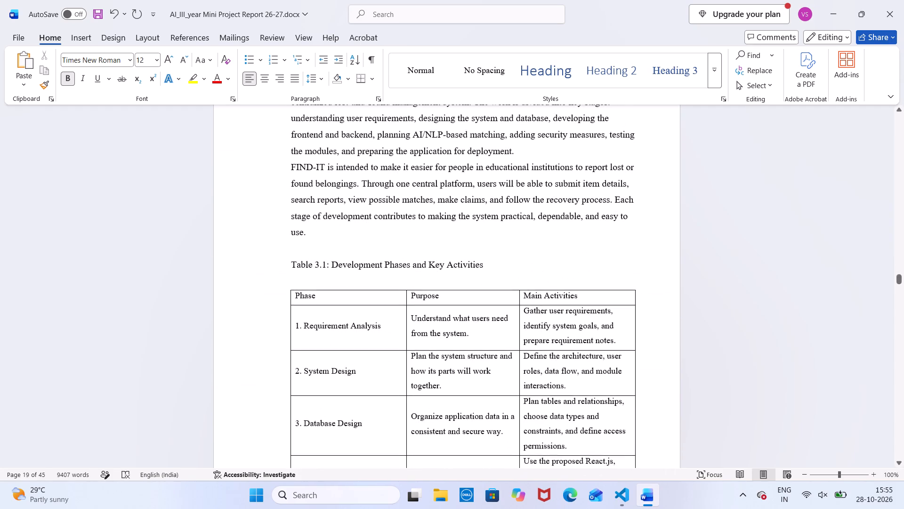
scroll(317, 276, down, 6)
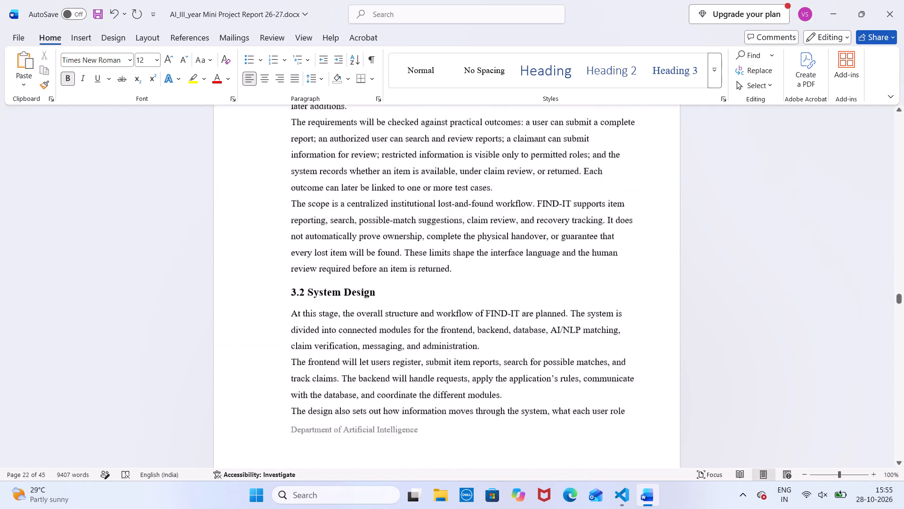
scroll(317, 276, down, 6)
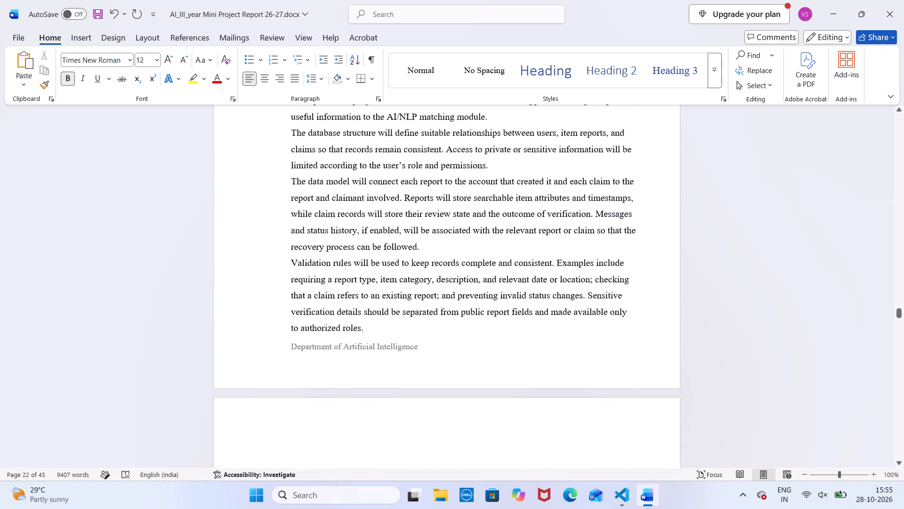
scroll(317, 276, down, 9)
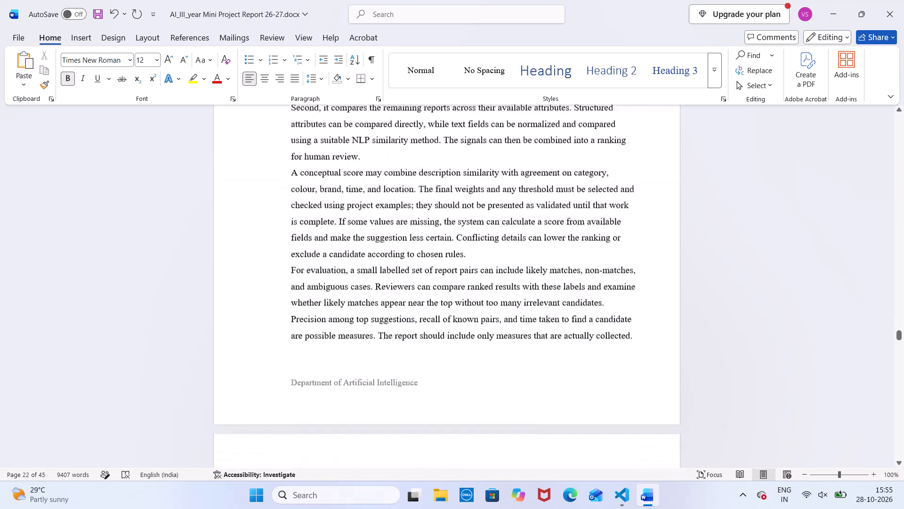
scroll(317, 276, down, 5)
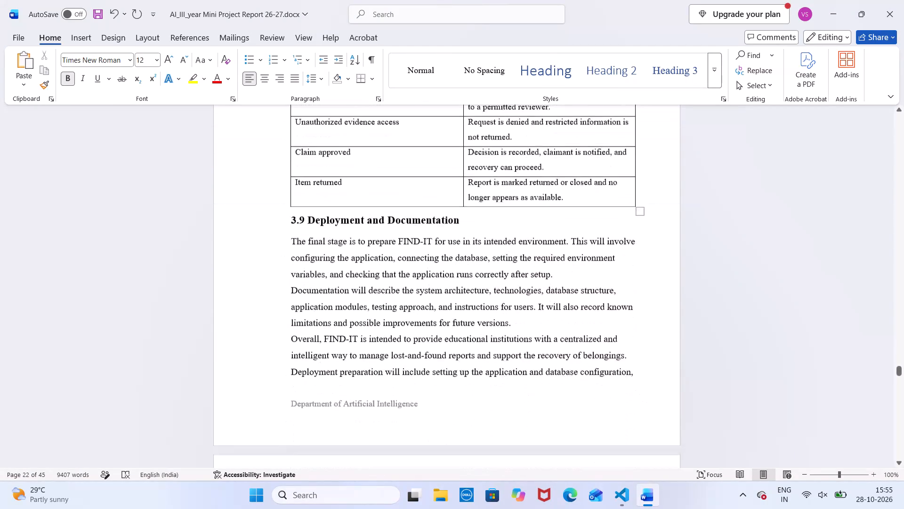
scroll(317, 276, down, 2)
scroll(317, 276, up, 4)
scroll(317, 276, down, 1)
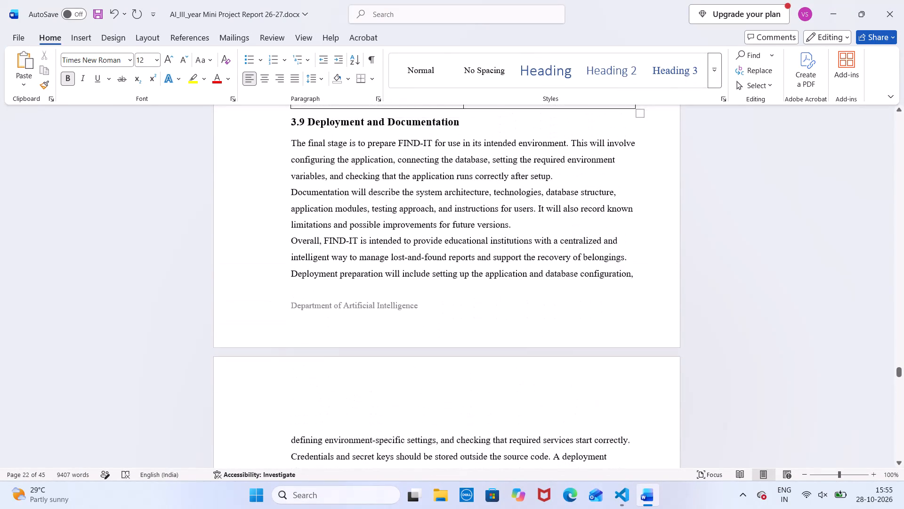
scroll(317, 276, down, 1)
scroll(317, 276, up, 1)
scroll(317, 276, down, 3)
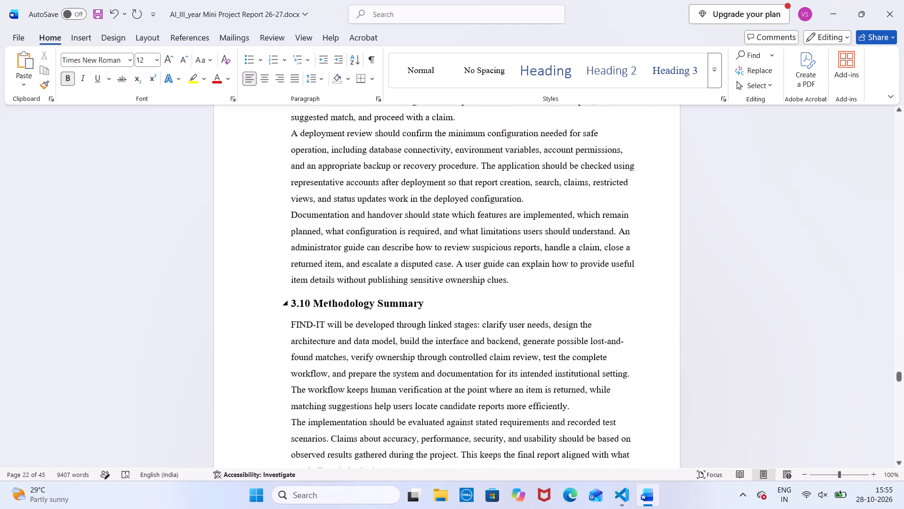
scroll(317, 276, down, 1)
Review the layout of Chapter 4, the Conclusions and Future Scope chapters, and the final reference list, including their figures and tables.
scroll(317, 276, down, 4)
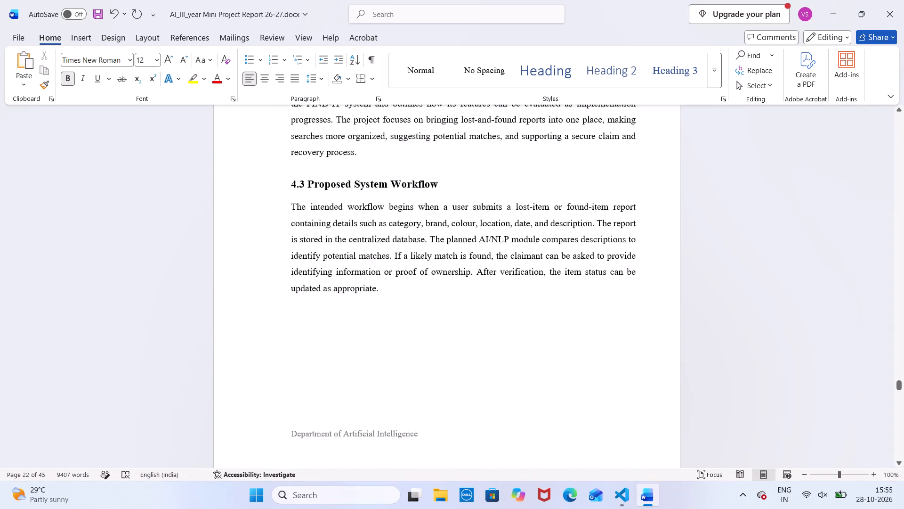
scroll(317, 276, down, 1)
scroll(317, 276, up, 2)
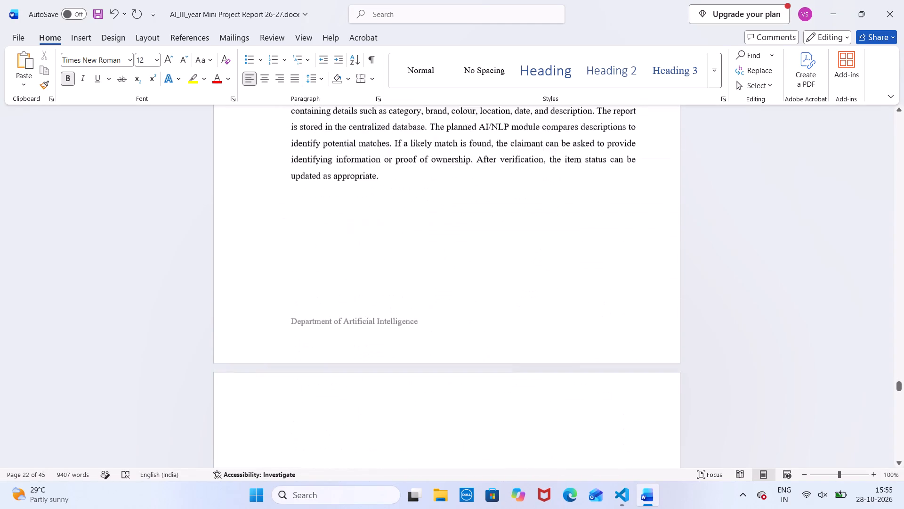
scroll(317, 276, down, 3)
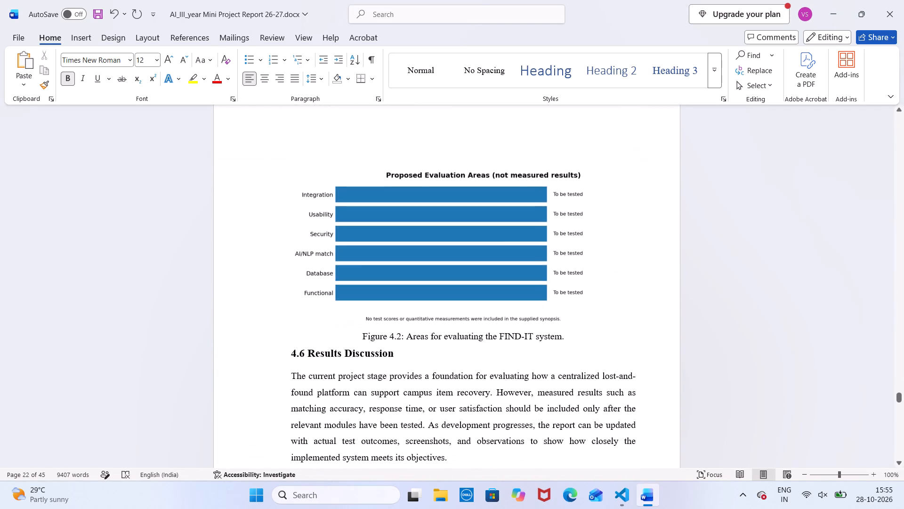
scroll(317, 276, down, 3)
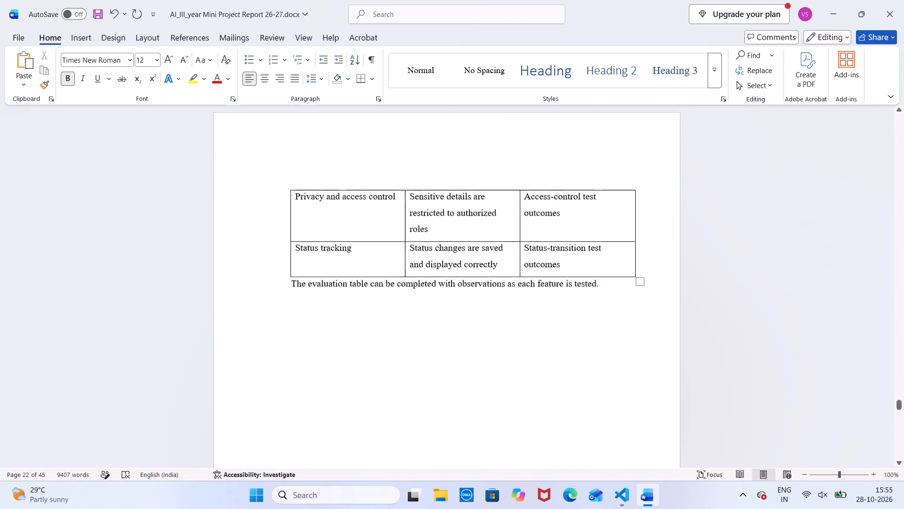
scroll(317, 276, down, 4)
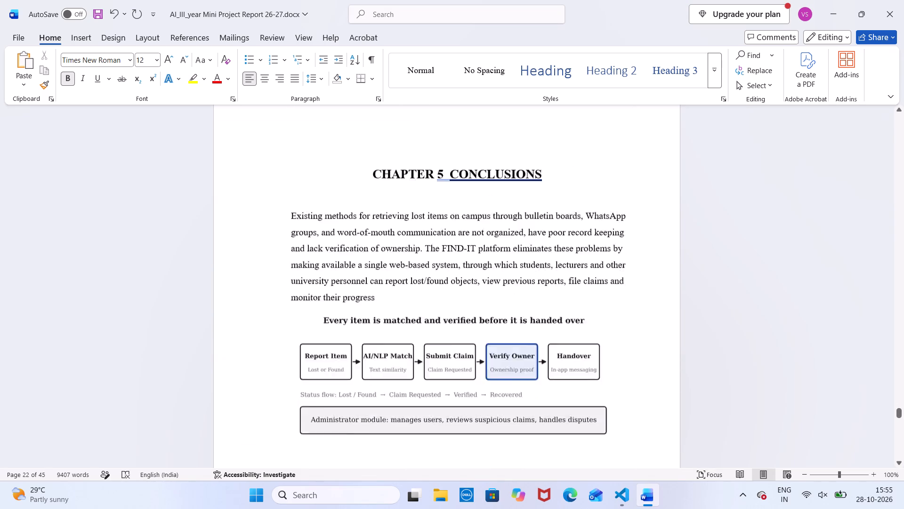
scroll(317, 276, down, 3)
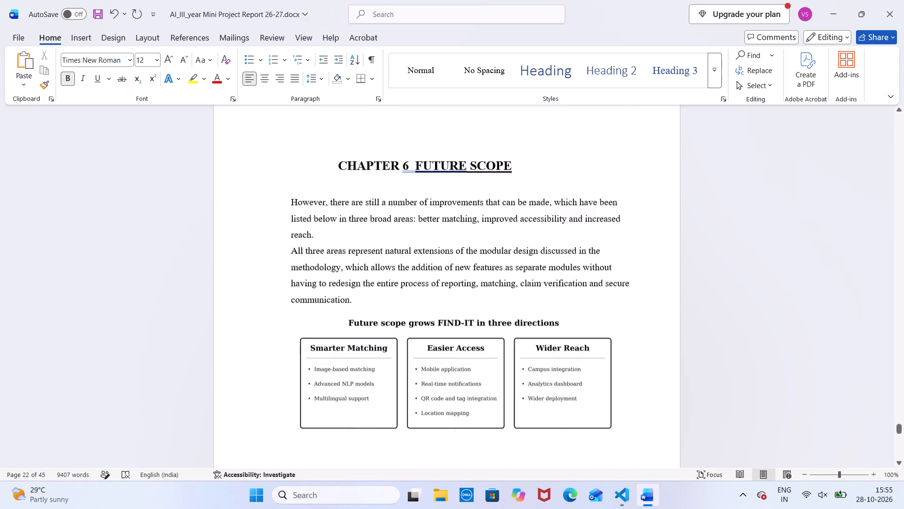
scroll(317, 276, down, 4)
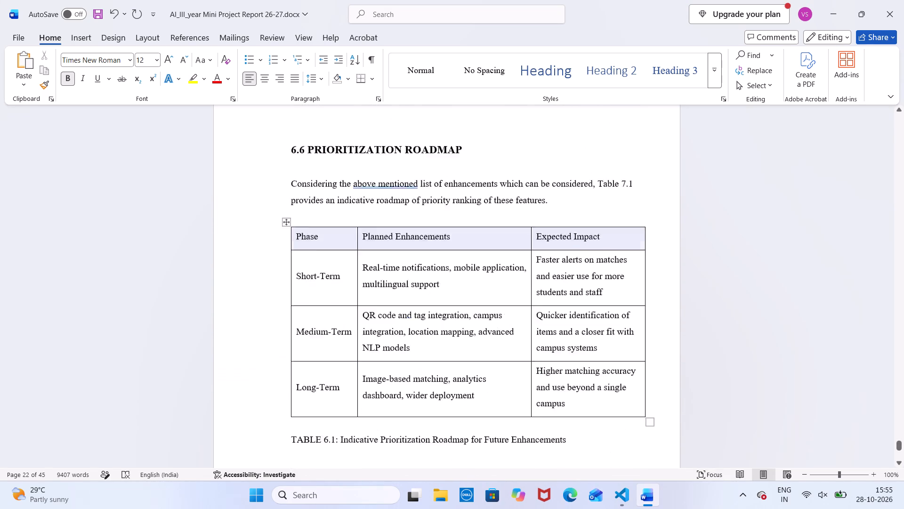
scroll(317, 276, down, 2)
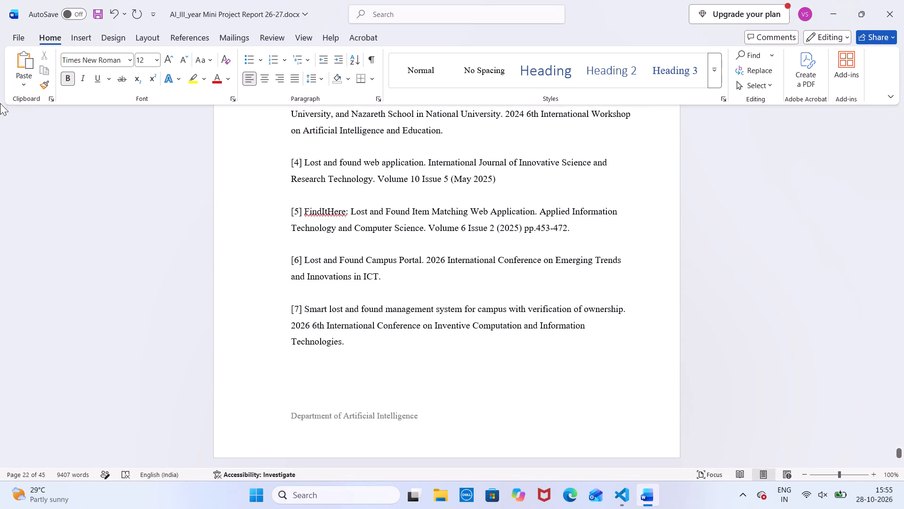
Save a copy of the report as a Word document named "Report findit" in the Downloads folder.
click(16, 35)
click(24, 188)
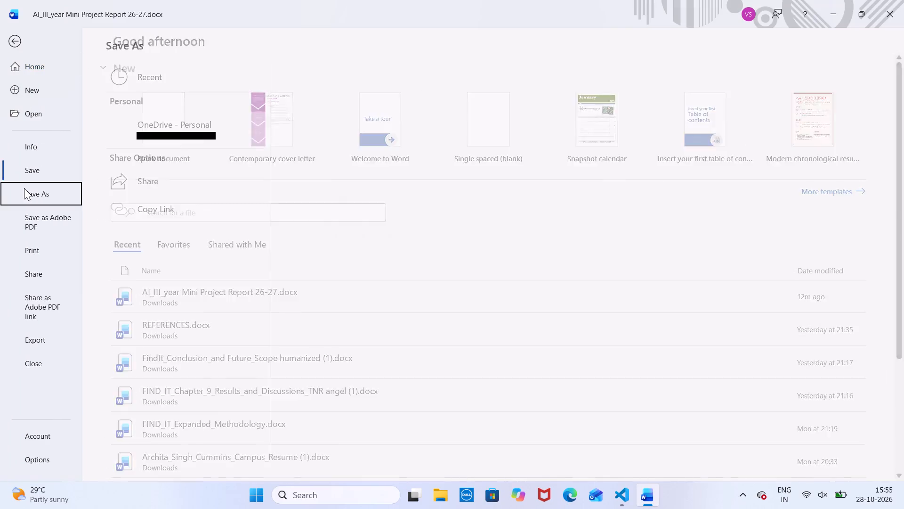
click(320, 127)
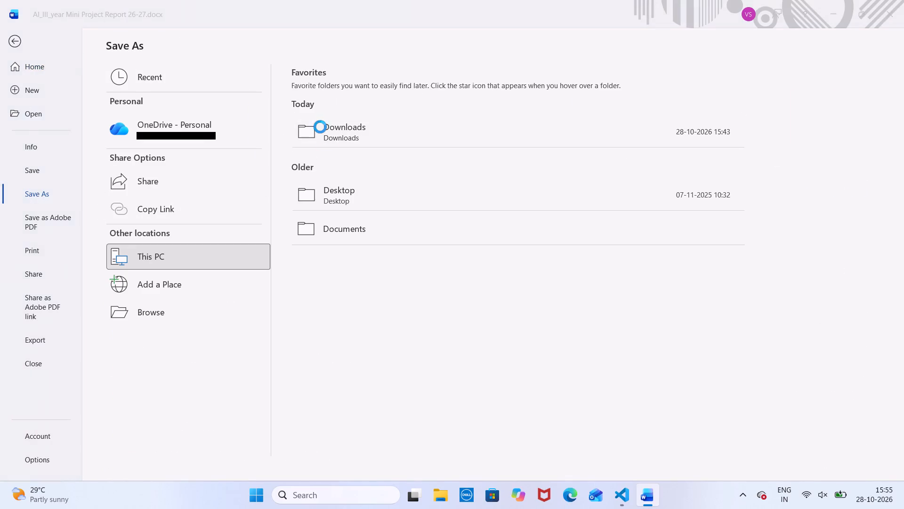
key(BackSpace)
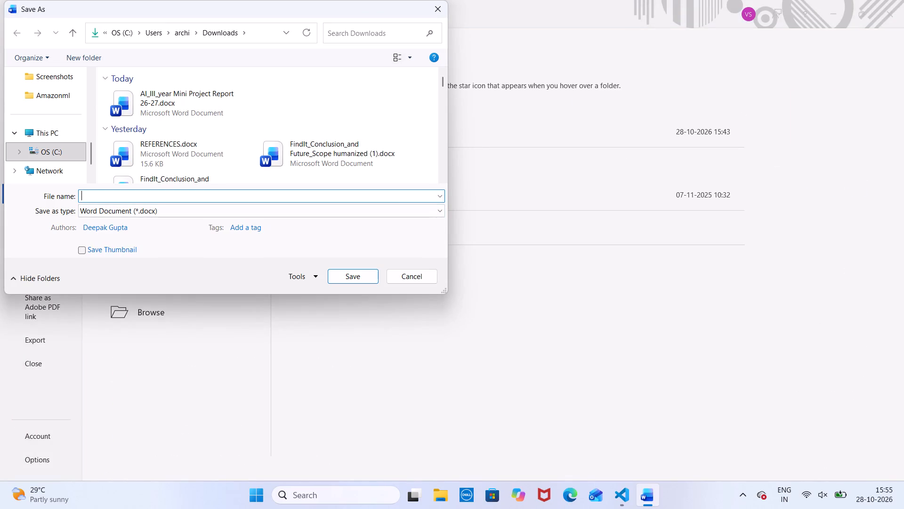
key(r)
text(eport find)
text(it)
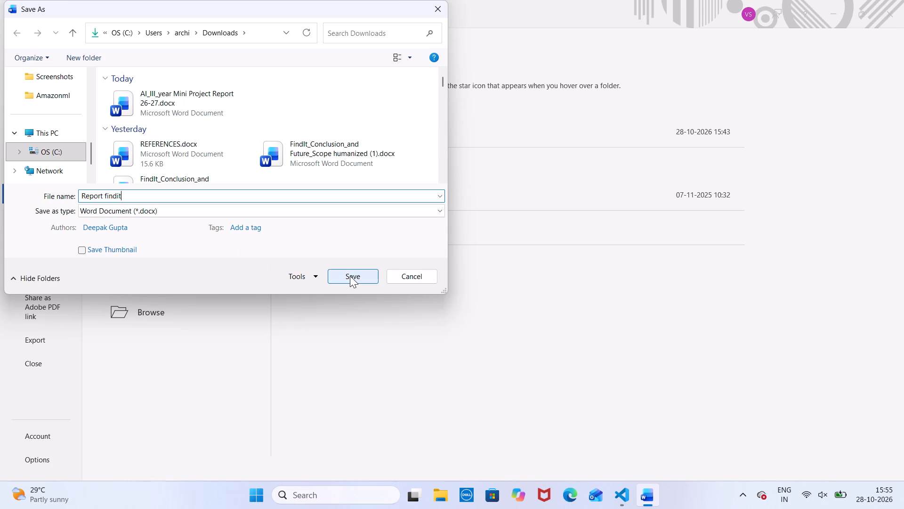
click(350, 276)
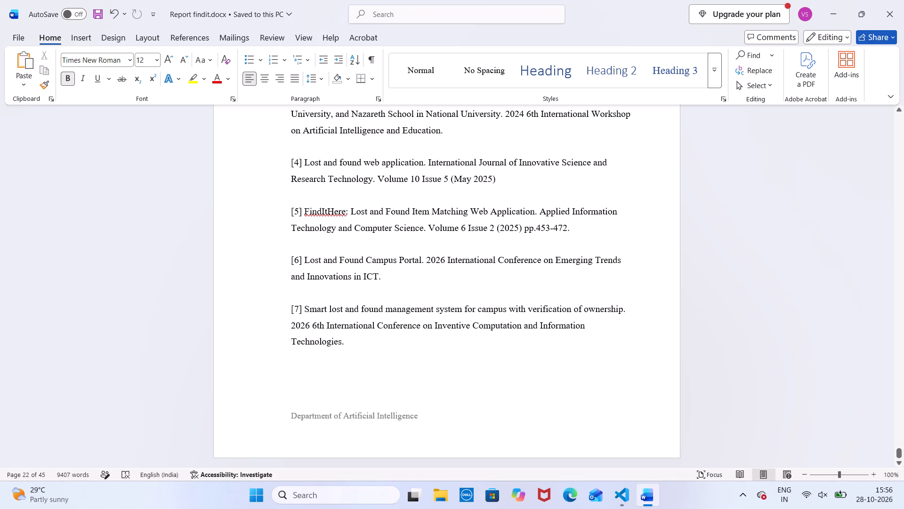
Recheck the end of the Future Scope chapter and the start of the references page.
scroll(522, 268, up, 3)
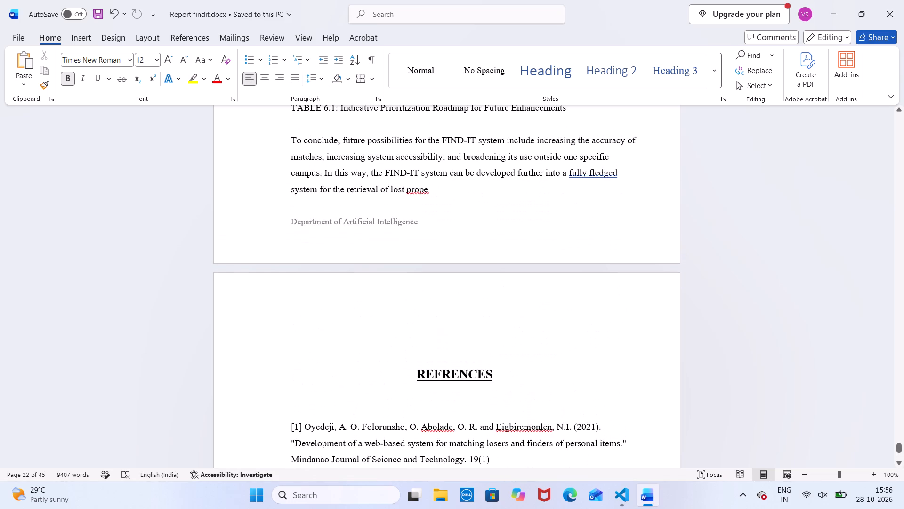
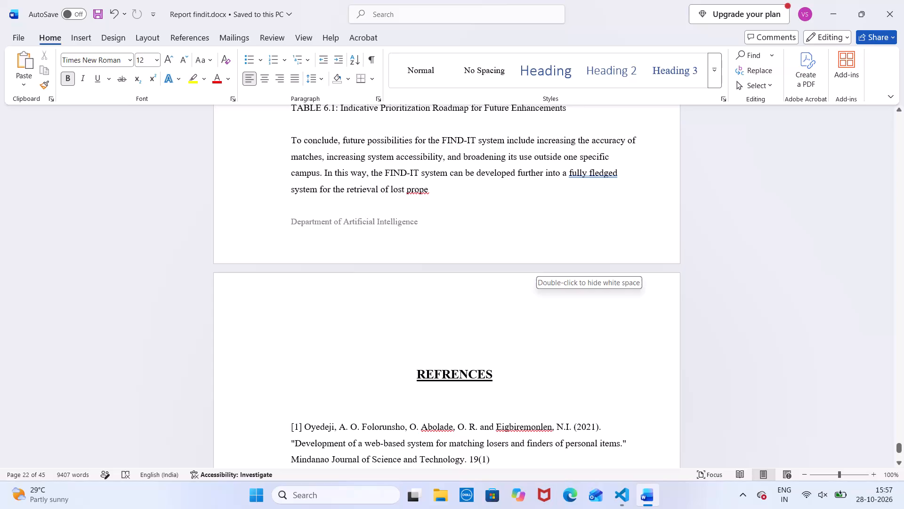
Complete the cut-off last word of the Future Scope chapter's closing paragraph so it ends with "property.".
scroll(444, 288, up, 1)
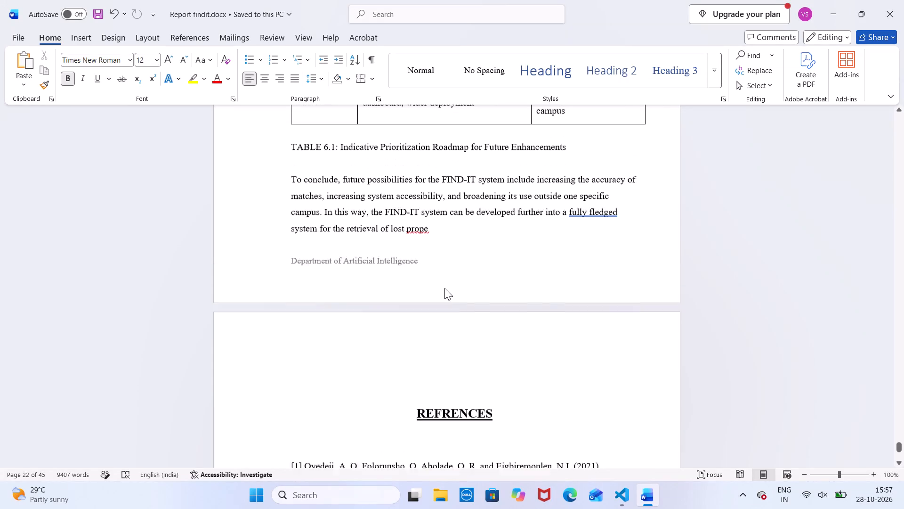
scroll(444, 288, up, 1)
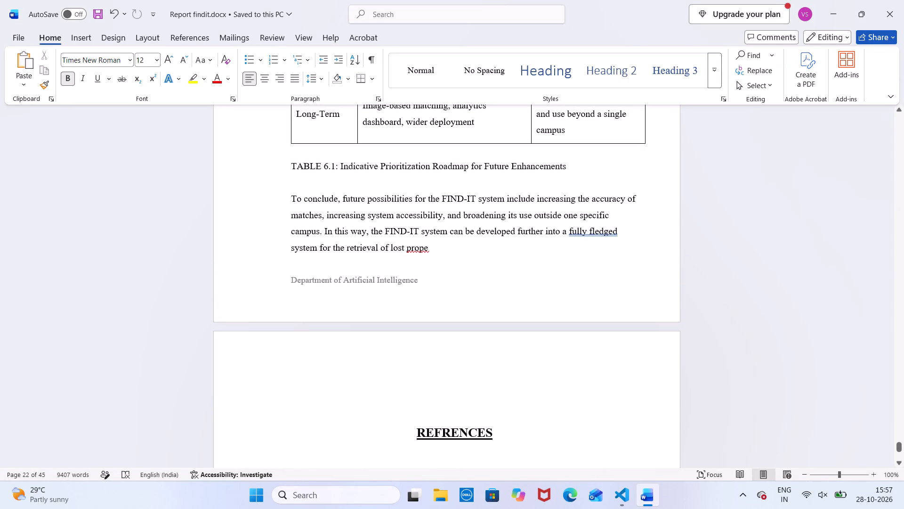
click(432, 250)
text(rty)
key(period)
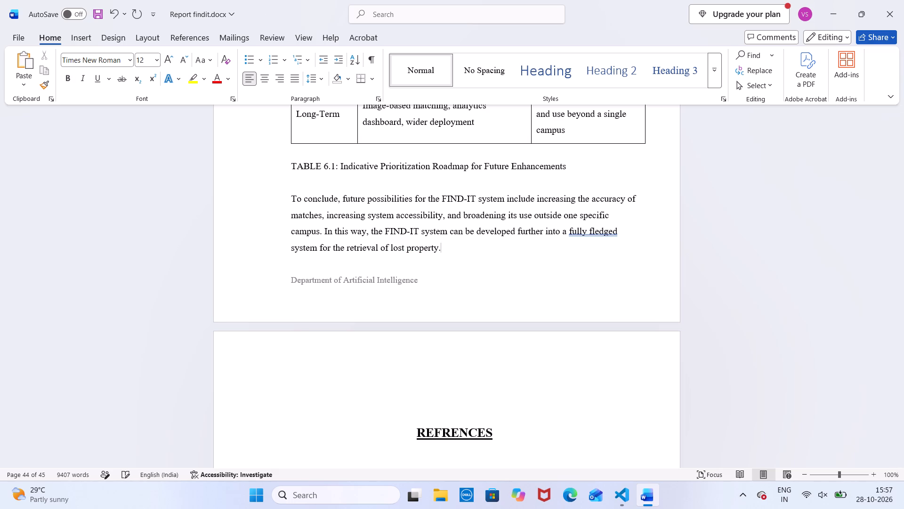
Check the end of the reference list and skim back through the report and its front matter to the cover page.
scroll(437, 255, down, 5)
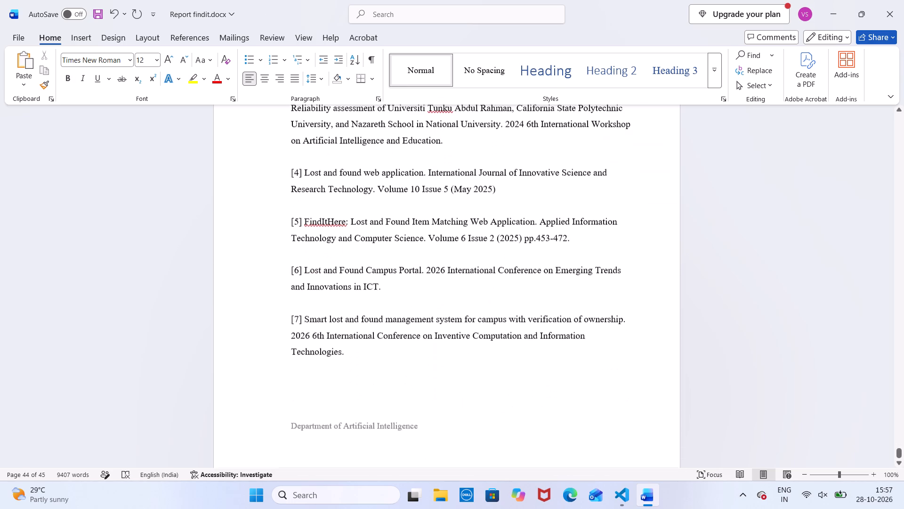
scroll(437, 255, up, 16)
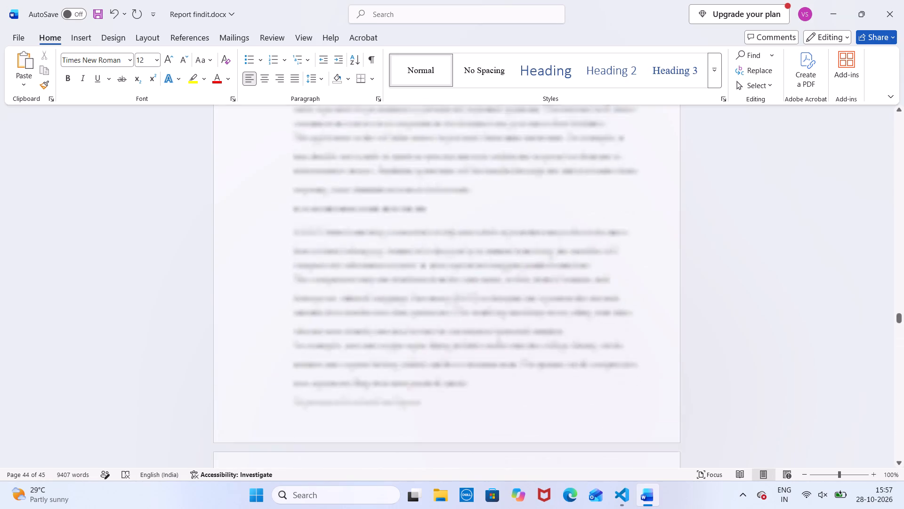
scroll(437, 255, up, 11)
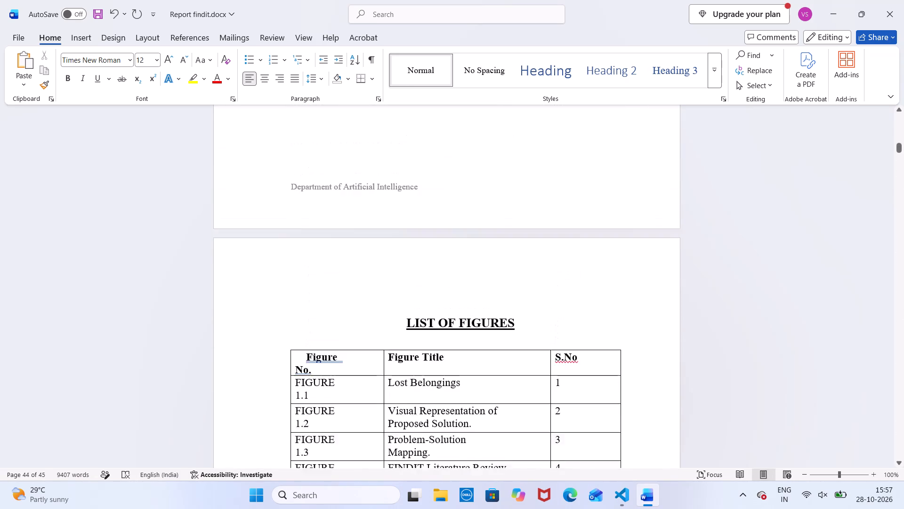
scroll(437, 255, up, 5)
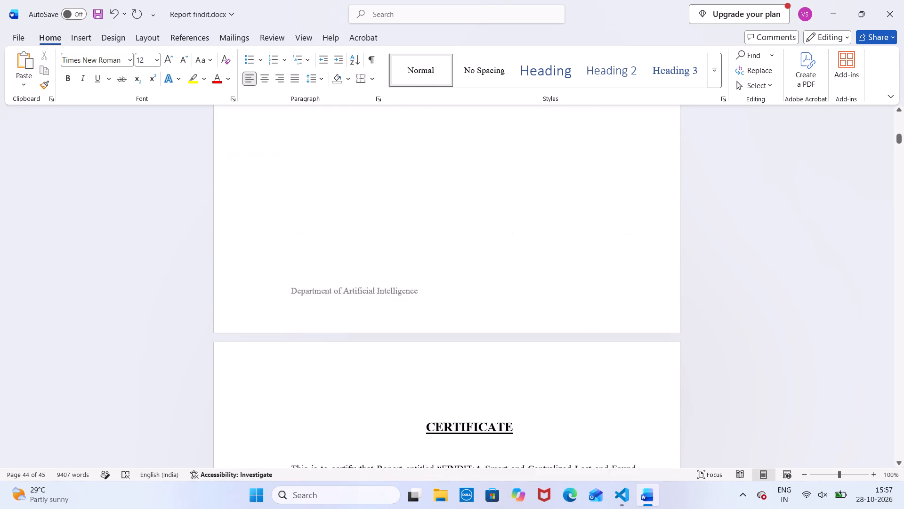
scroll(437, 255, up, 4)
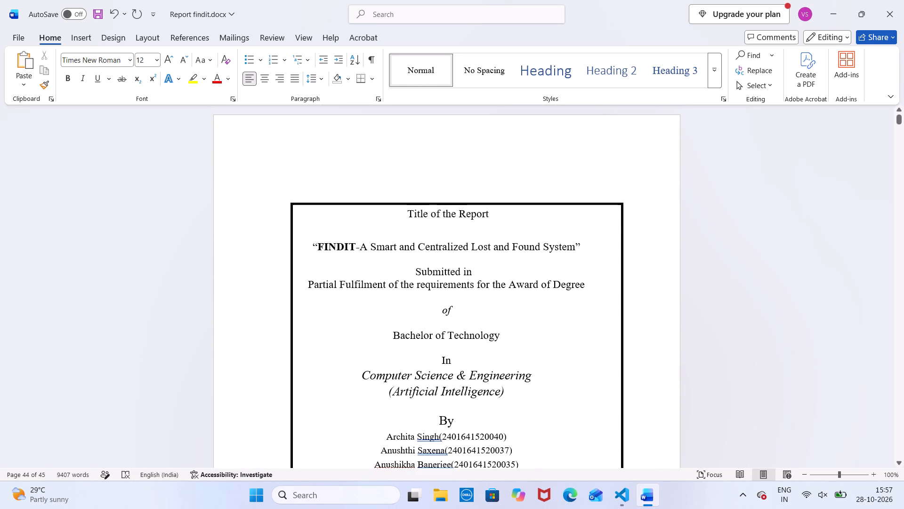
Place the insertion point at the end of the "(Designation)" line beneath the guide's name on the cover page.
scroll(437, 255, down, 3)
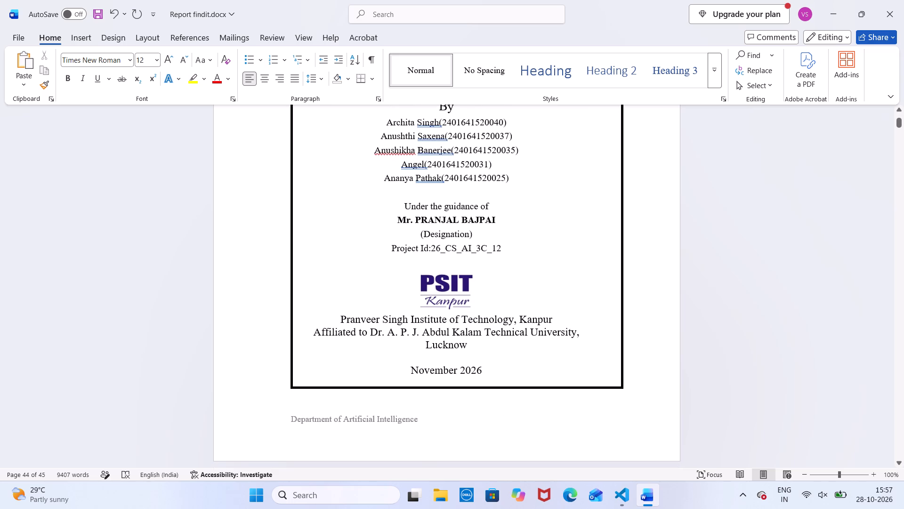
click(476, 235)
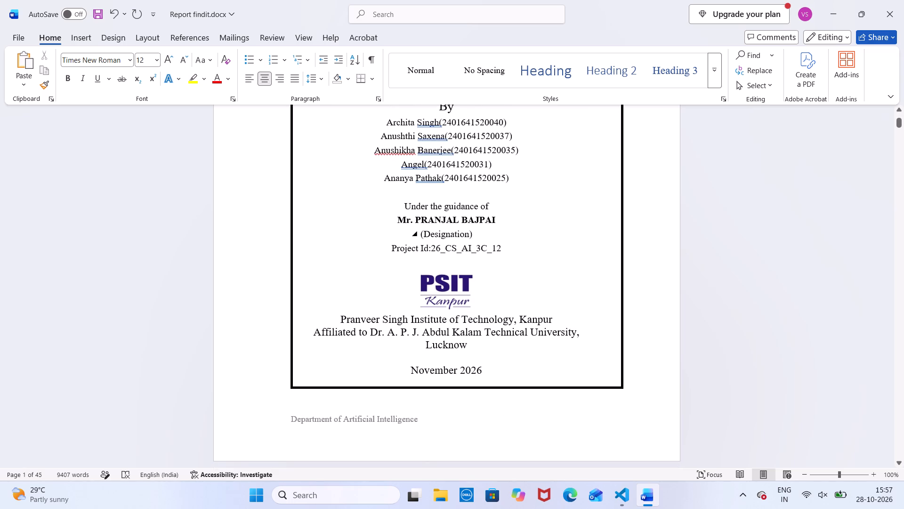
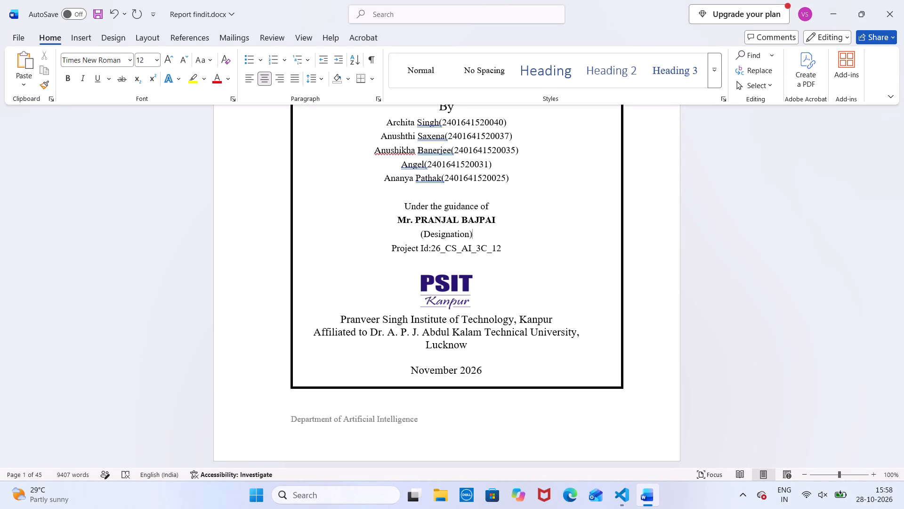
Review the front matter after the cover page: table of contents, list of figures and abbreviations table.
scroll(651, 251, down, 2)
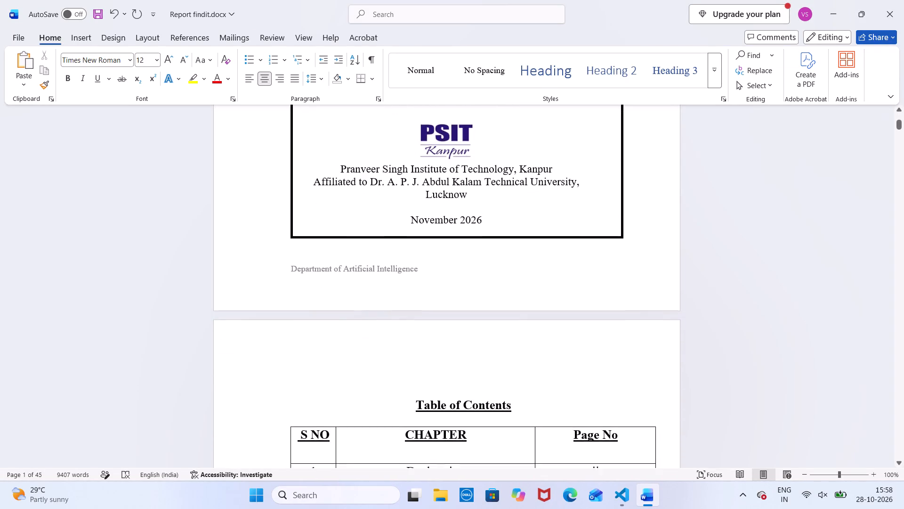
scroll(651, 251, down, 4)
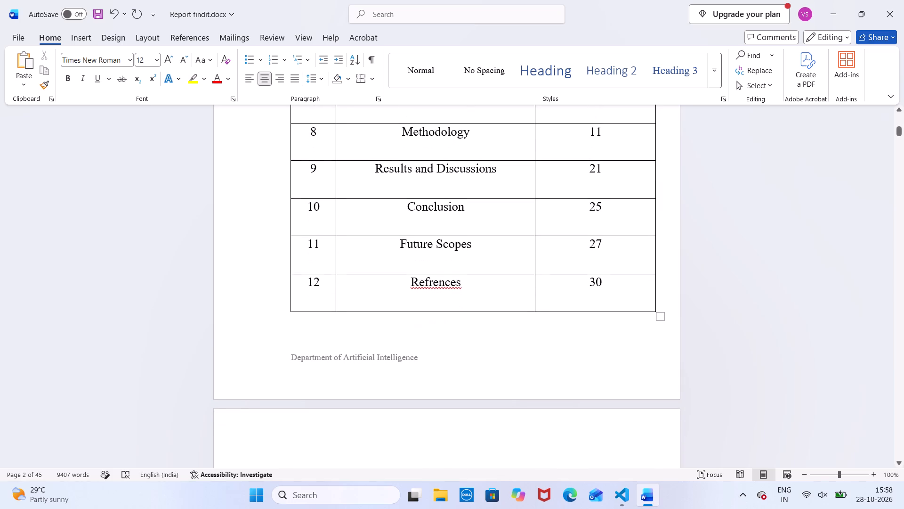
scroll(619, 273, down, 1)
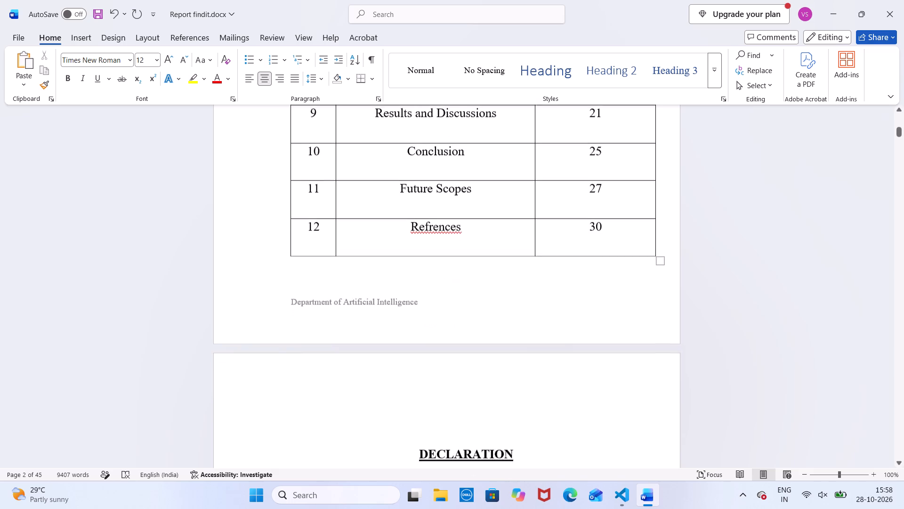
scroll(619, 273, down, 1)
scroll(619, 273, up, 2)
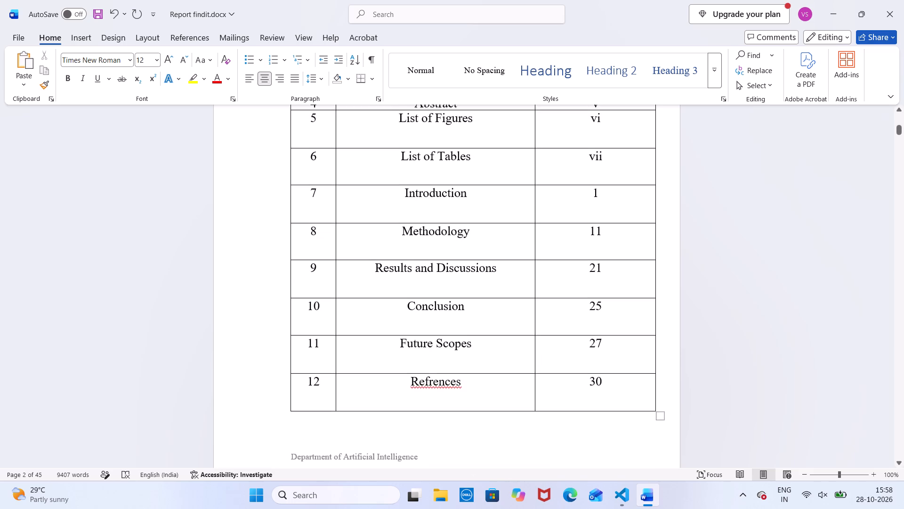
scroll(619, 273, down, 1)
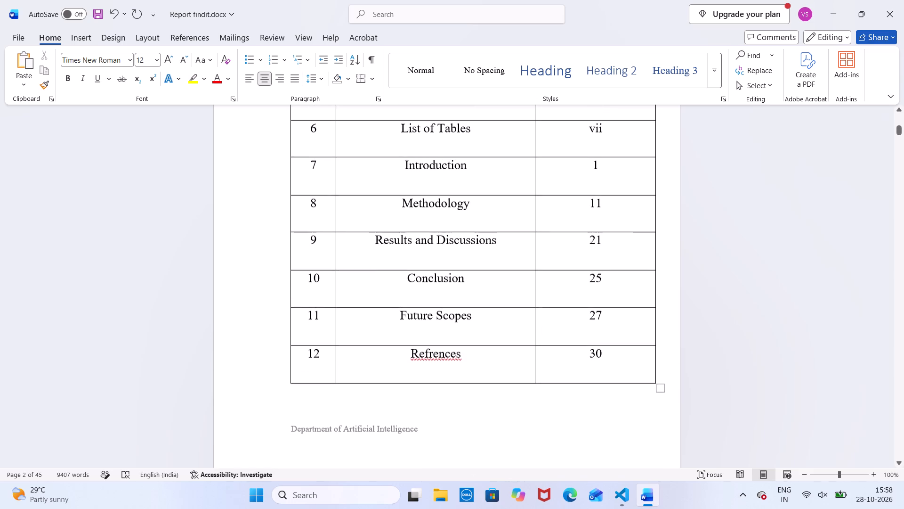
scroll(619, 273, down, 6)
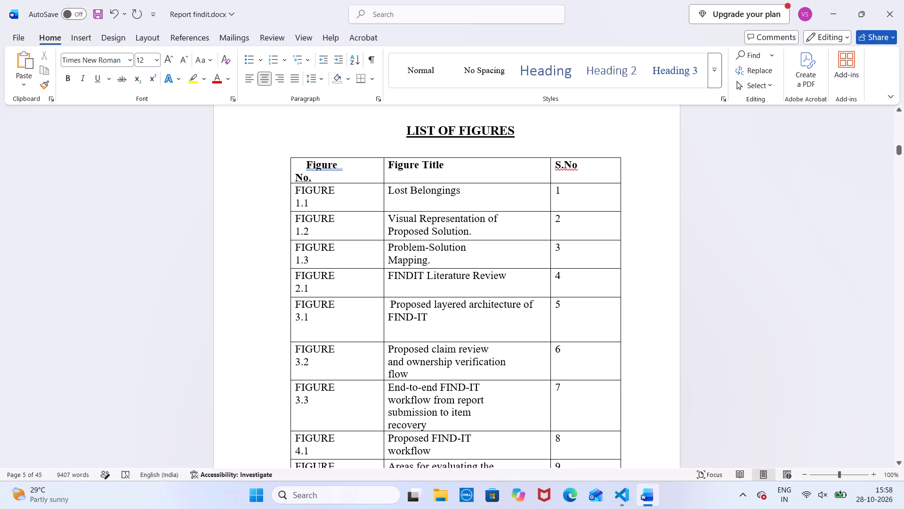
scroll(619, 273, down, 7)
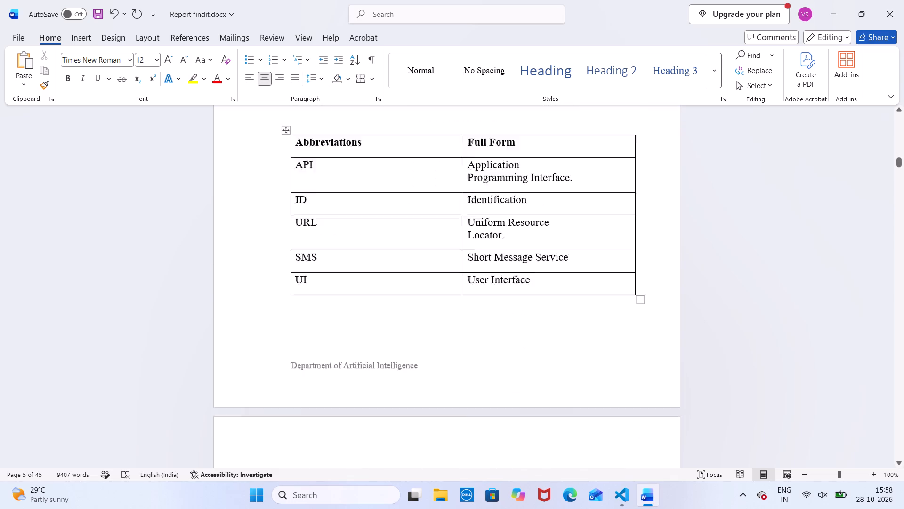
scroll(619, 273, down, 6)
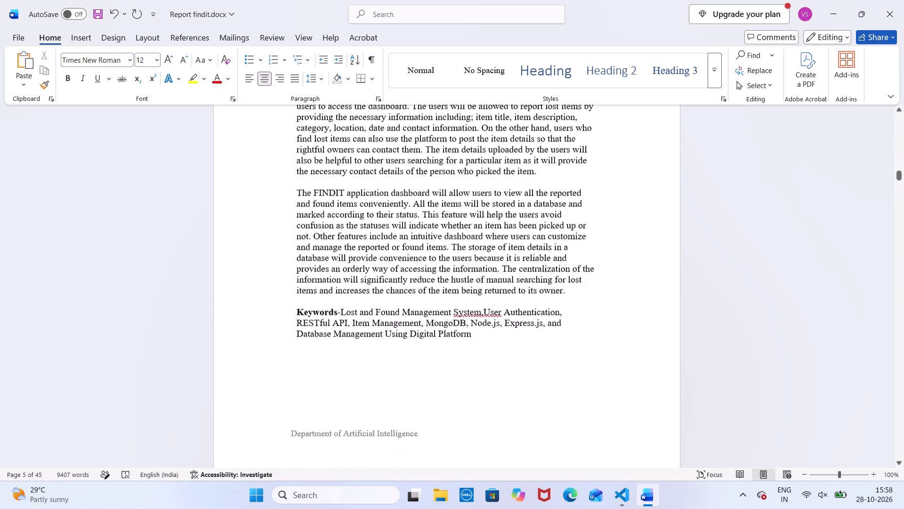
Check the abstract page from its heading to the keywords, up to the opening of Chapter 1.
scroll(619, 273, down, 1)
scroll(619, 273, up, 1)
scroll(619, 273, right, 1)
ctrl+scroll(619, 273, up, 1)
scroll(619, 273, right, 1)
ctrl+scroll(619, 273, up, 1)
ctrl+scroll(619, 273, right, 1)
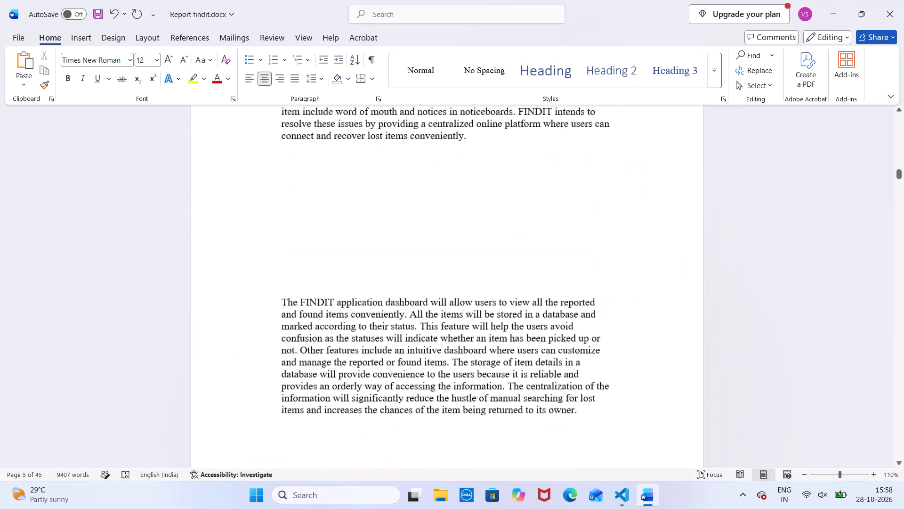
ctrl+scroll(619, 273, right, 1)
scroll(619, 273, down, 3)
scroll(619, 273, up, 1)
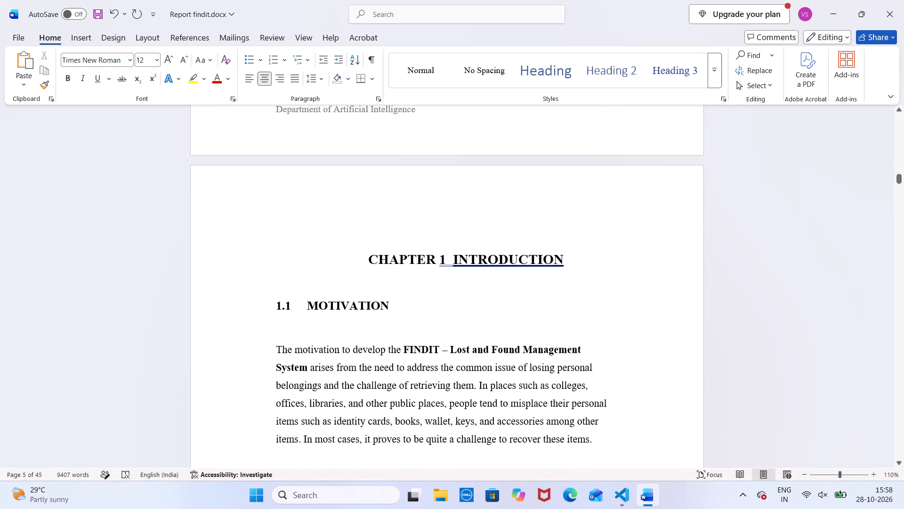
scroll(619, 273, up, 2)
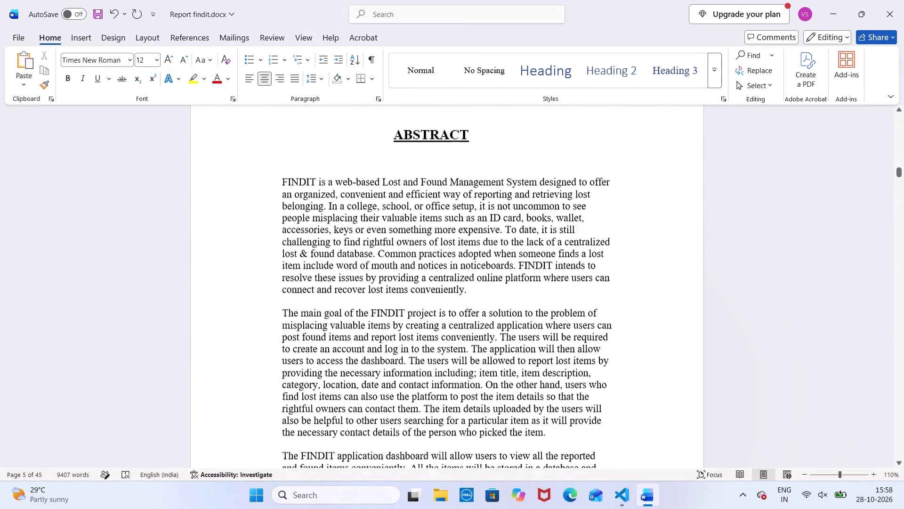
scroll(619, 273, up, 1)
click(559, 279)
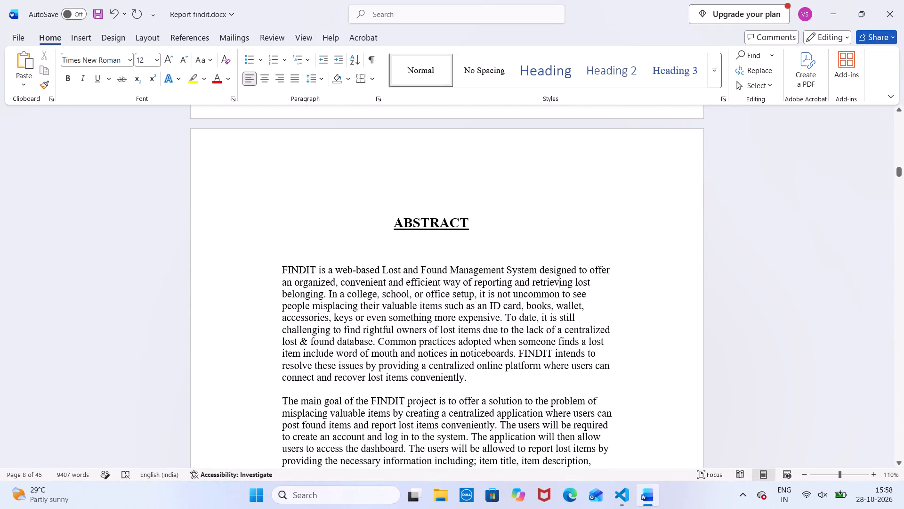
click(589, 292)
scroll(529, 307, down, 1)
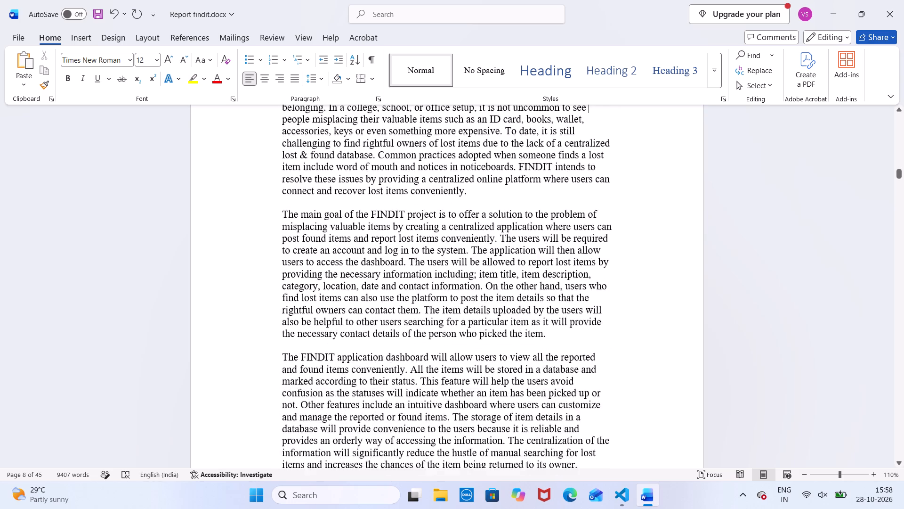
scroll(529, 307, down, 2)
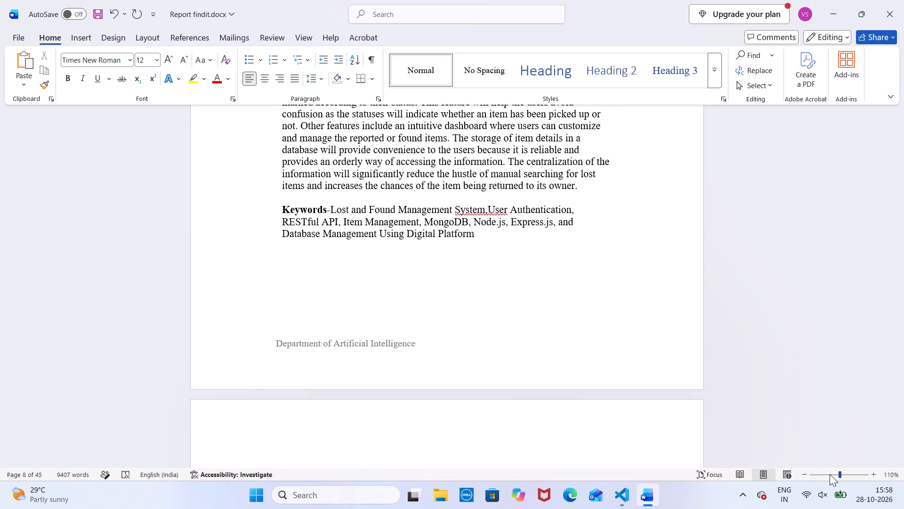
Examine the Introduction and Literature Review chapters page by page to locate where Chapter 3 Methodology starts.
click(830, 474)
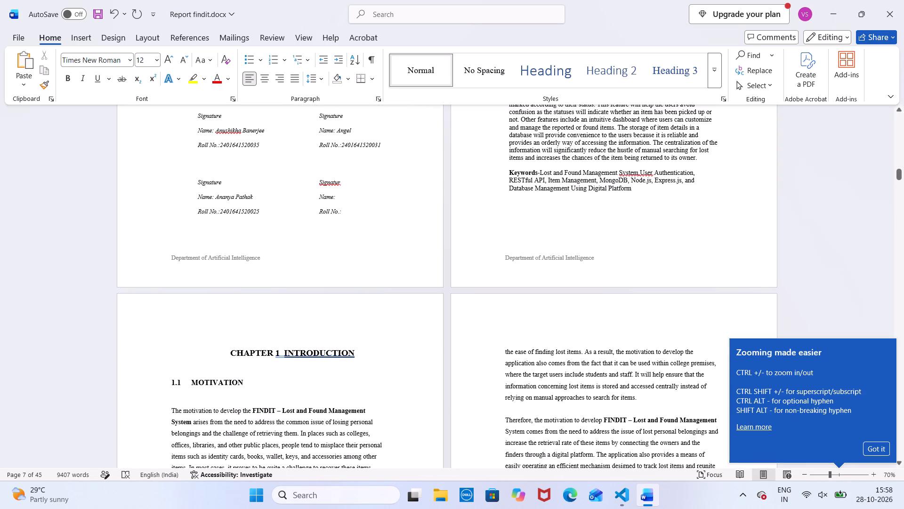
click(850, 238)
scroll(695, 260, down, 2)
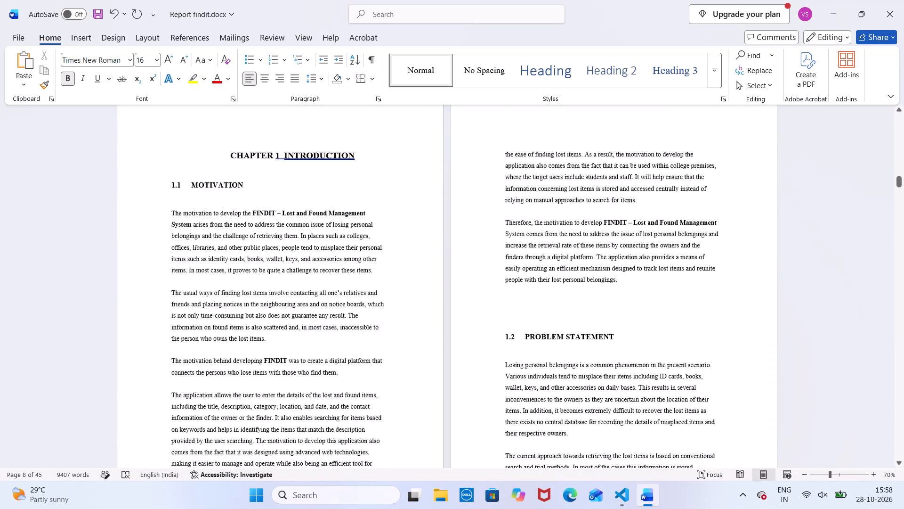
scroll(695, 260, down, 6)
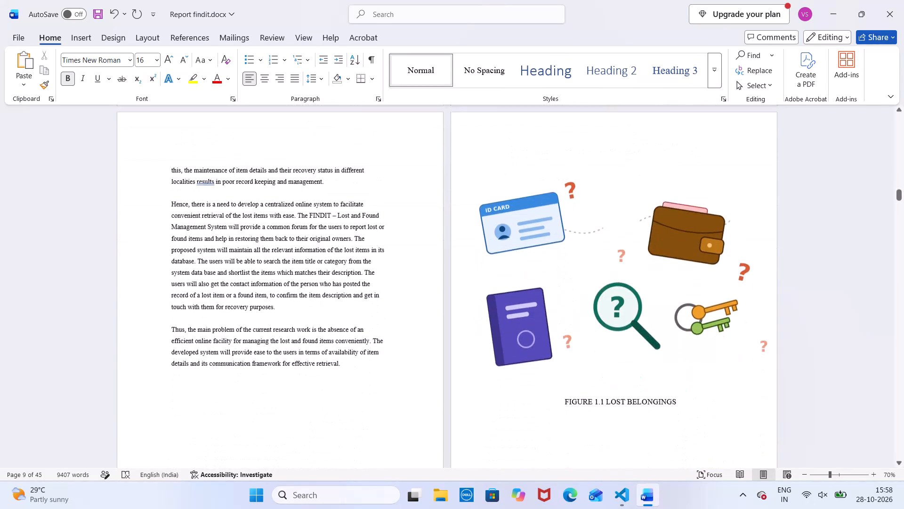
scroll(695, 260, down, 4)
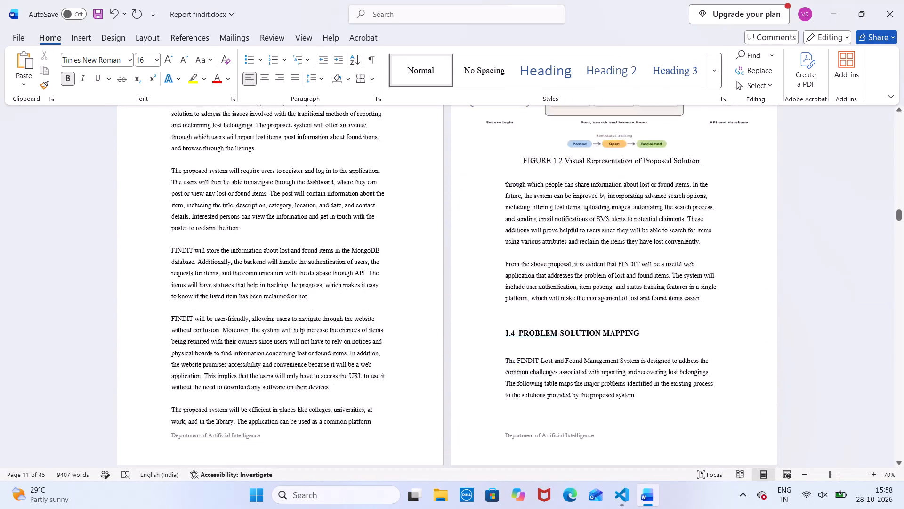
scroll(695, 260, down, 3)
scroll(695, 260, up, 1)
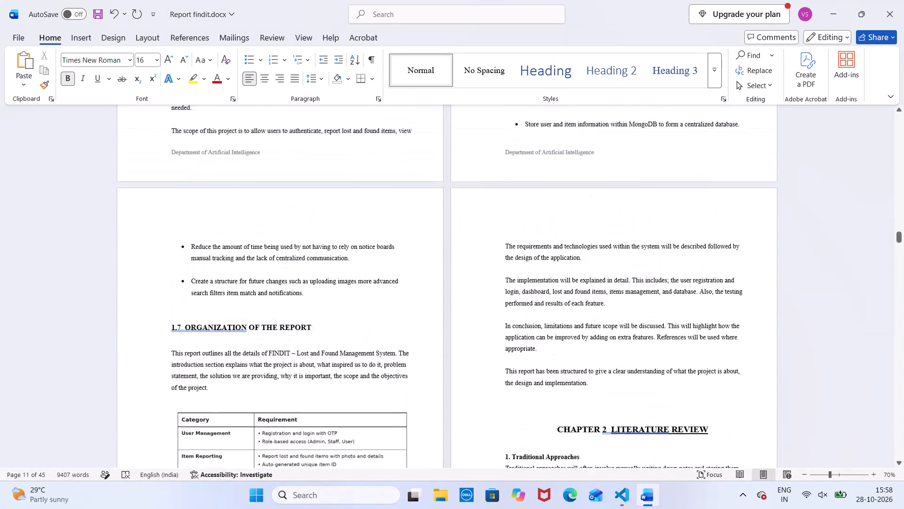
scroll(695, 260, up, 1)
scroll(695, 260, down, 5)
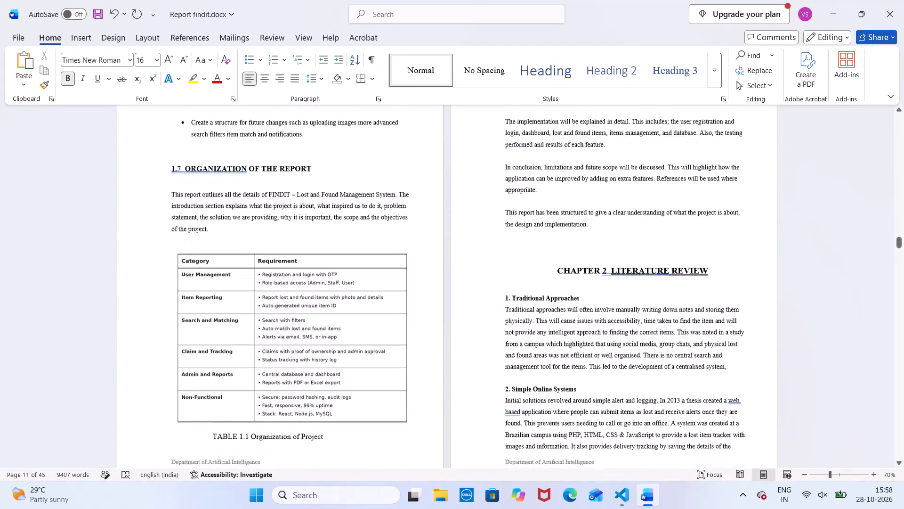
scroll(695, 260, down, 3)
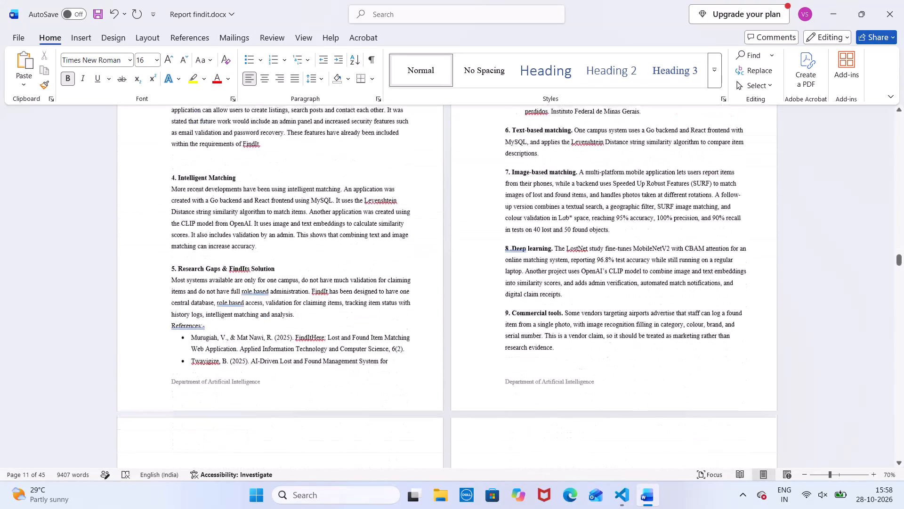
scroll(695, 260, down, 3)
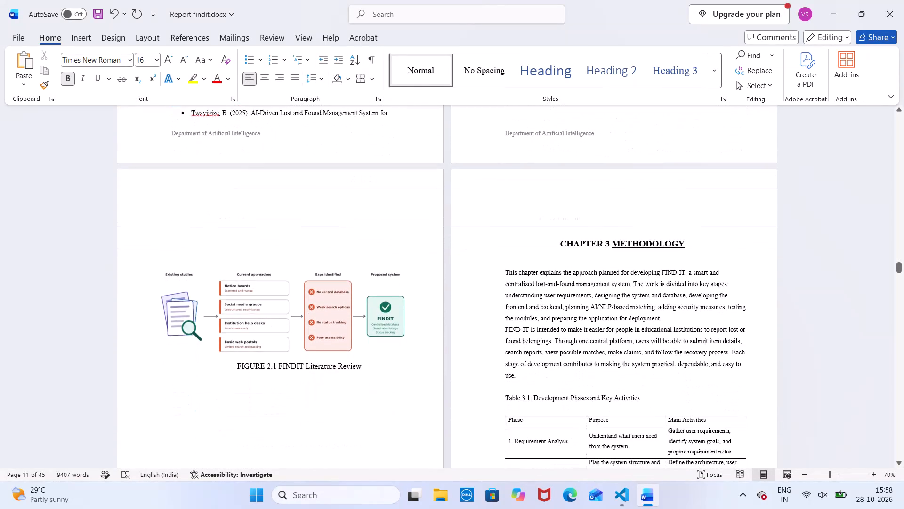
Change the page number of the Methodology entry in the table of contents to 14.
scroll(695, 260, up, 4)
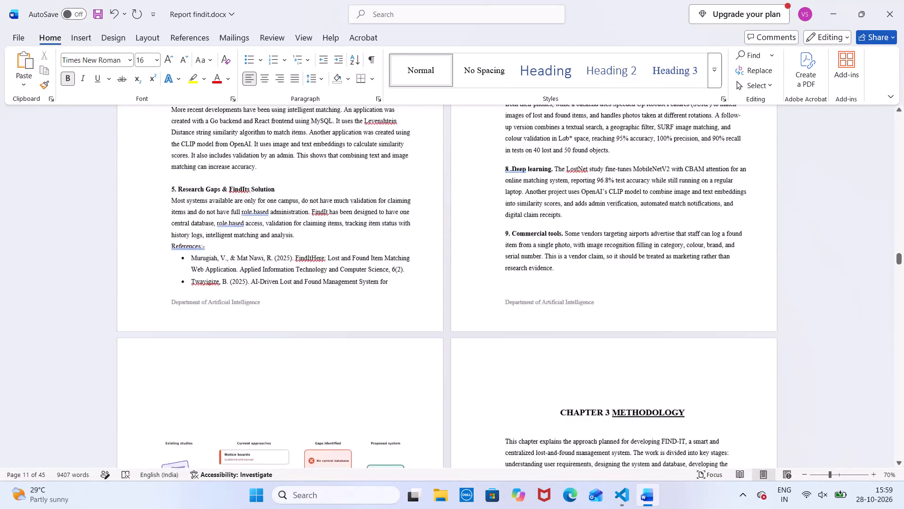
scroll(695, 260, up, 12)
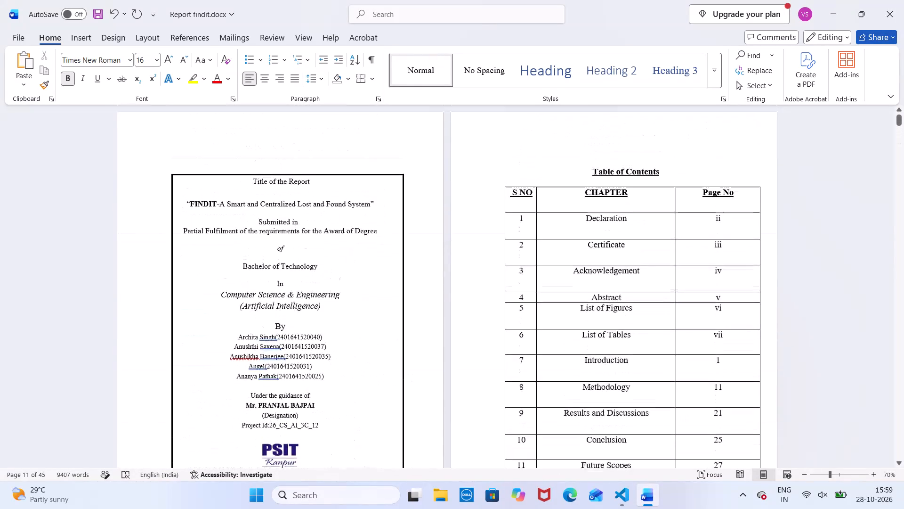
click(731, 389)
key(BackSpace)
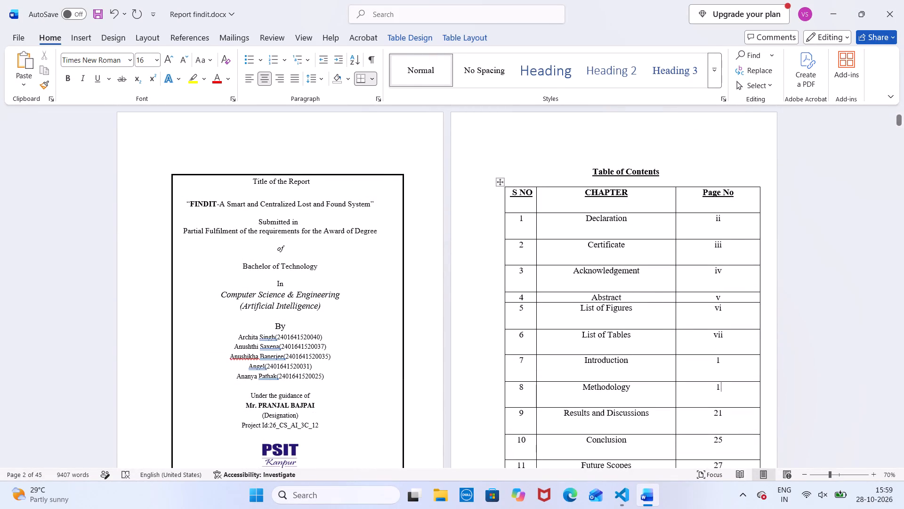
key(4)
Examine the Methodology chapter page by page to locate where Chapter 4 Results and Discussions starts.
scroll(744, 347, down, 2)
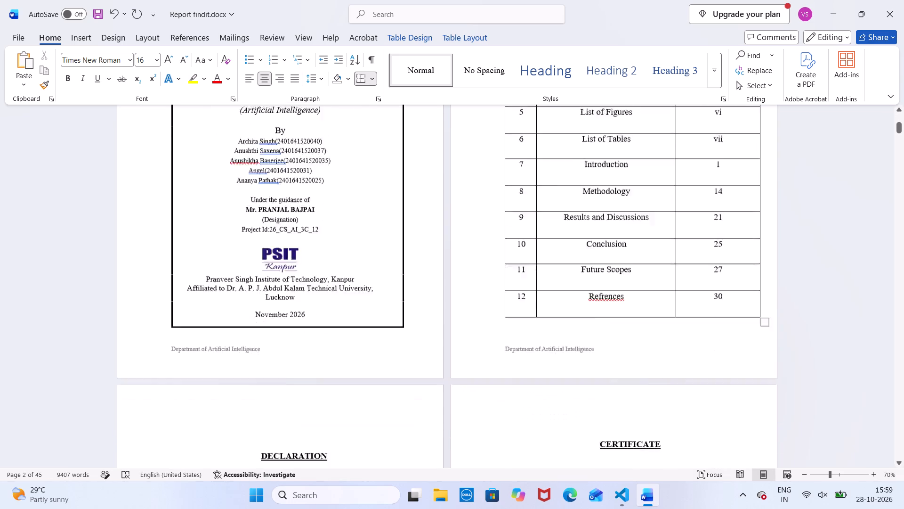
scroll(744, 347, down, 9)
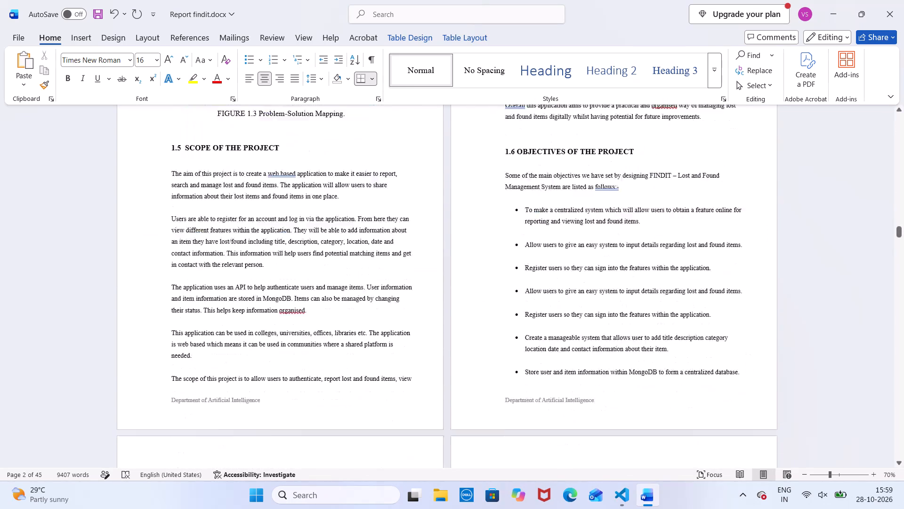
scroll(744, 347, down, 6)
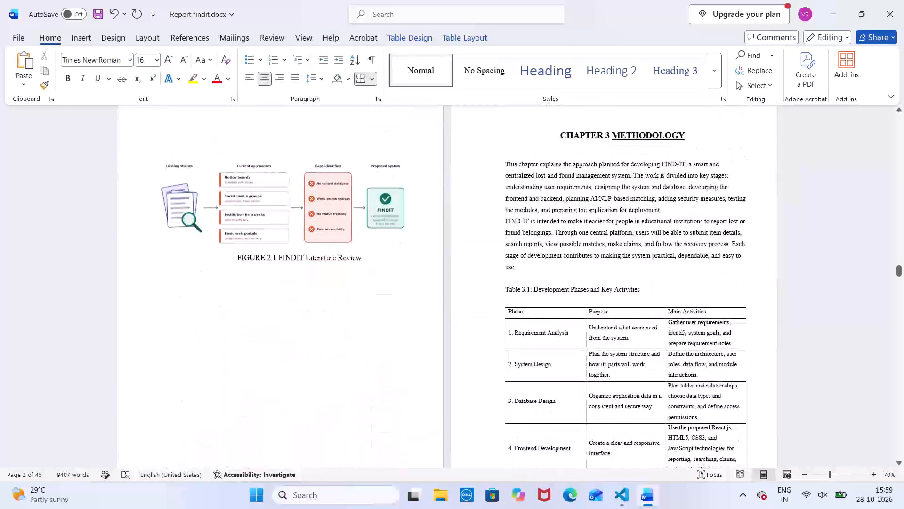
scroll(744, 347, down, 2)
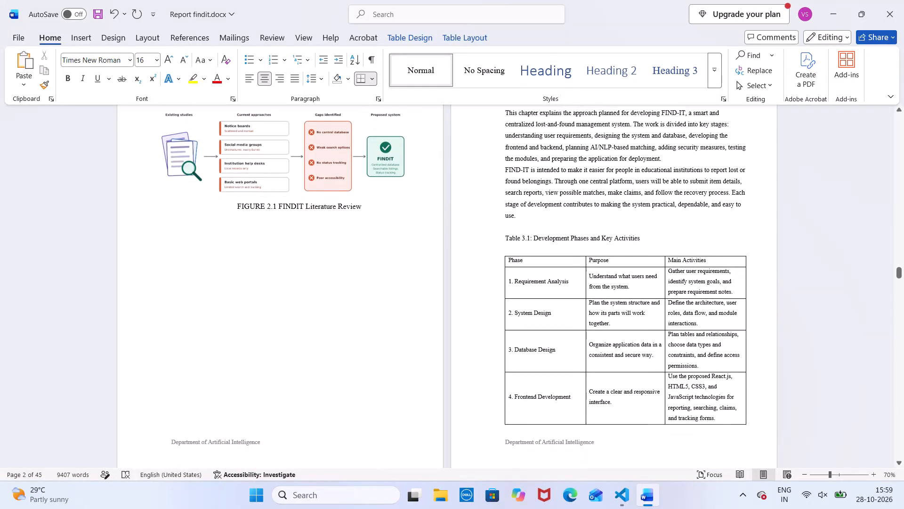
scroll(744, 347, down, 4)
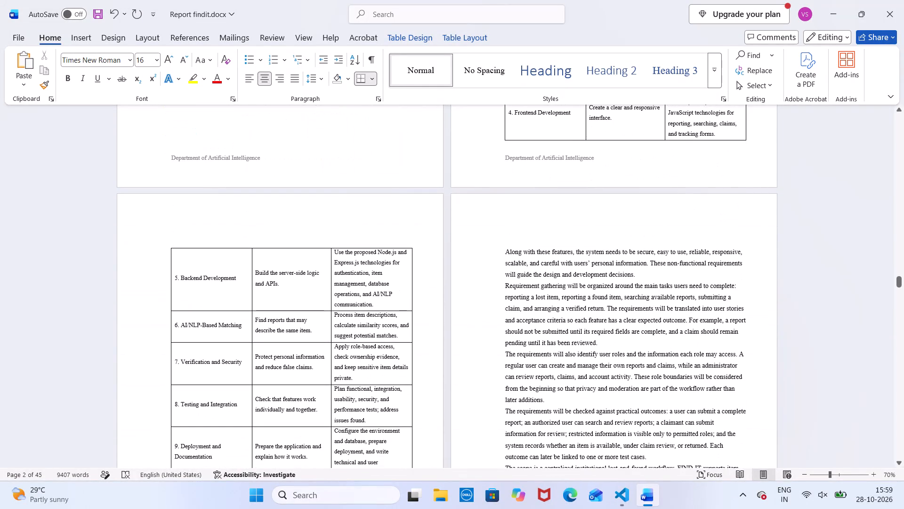
scroll(744, 347, down, 3)
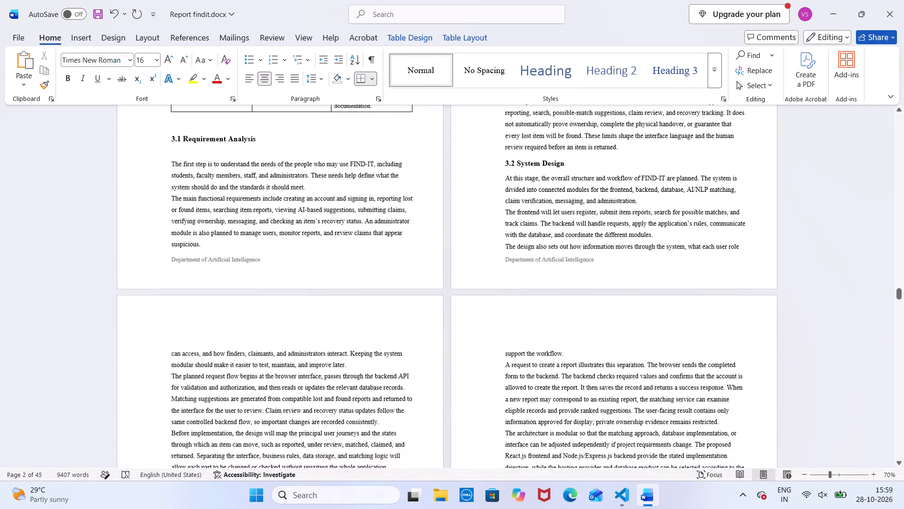
scroll(744, 347, down, 8)
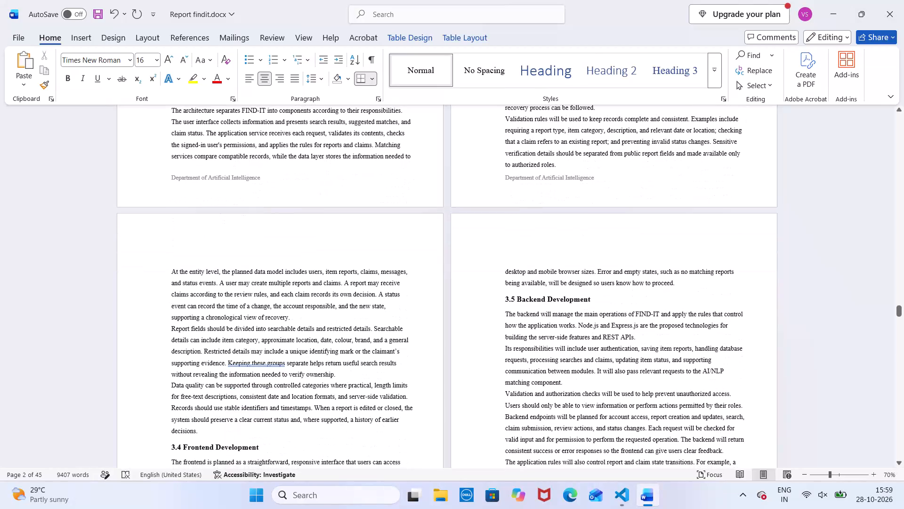
scroll(744, 347, down, 5)
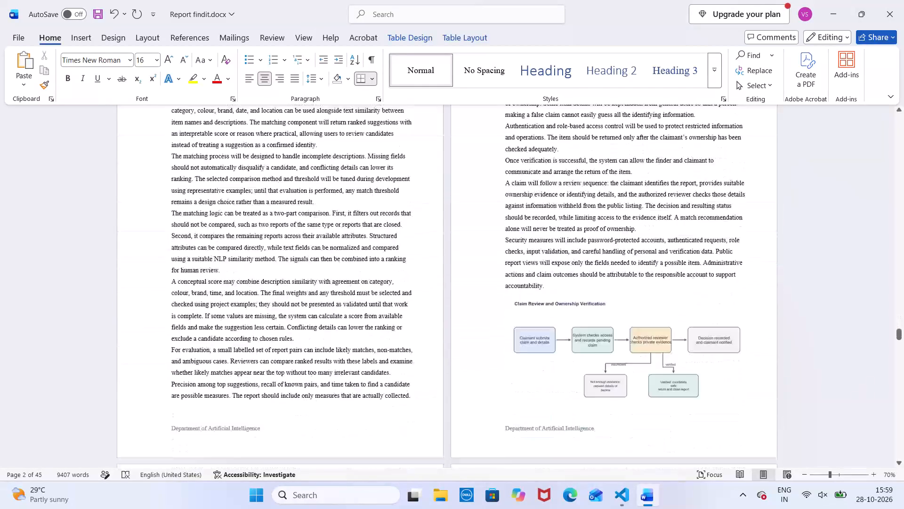
scroll(744, 347, down, 3)
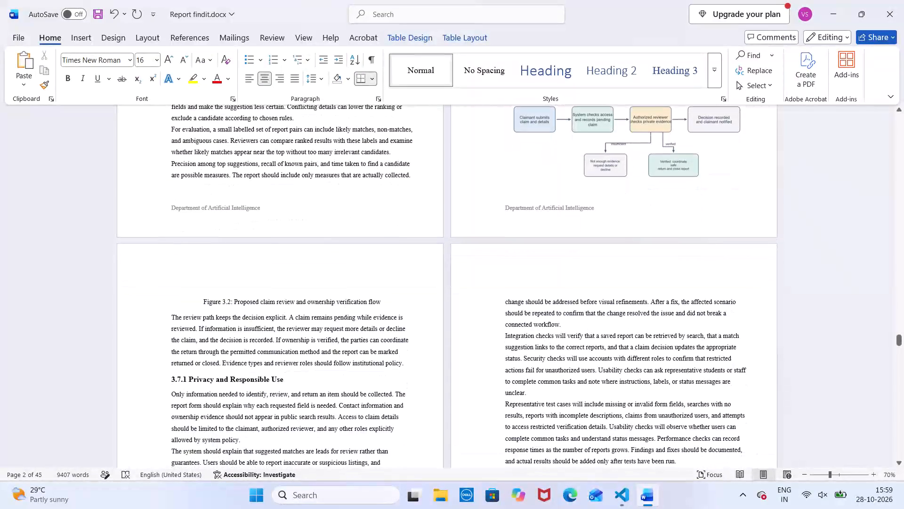
scroll(744, 347, down, 7)
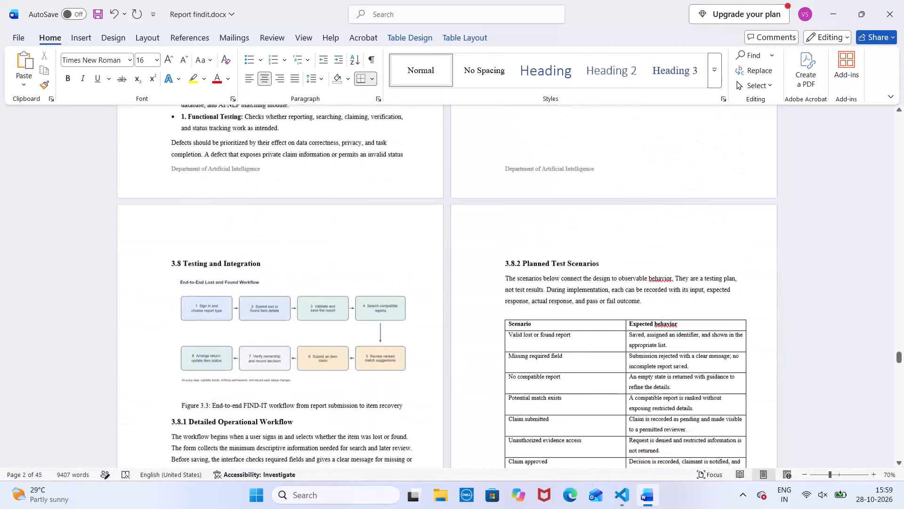
scroll(744, 347, down, 1)
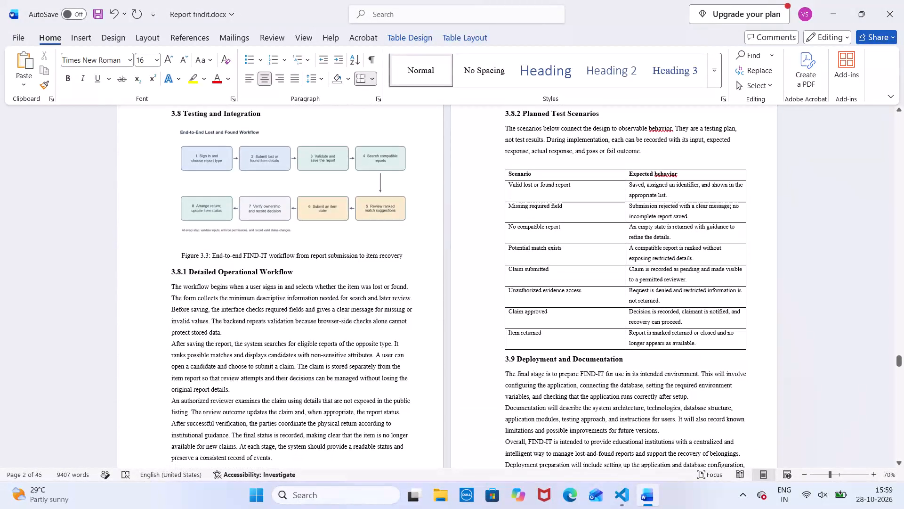
scroll(744, 347, down, 2)
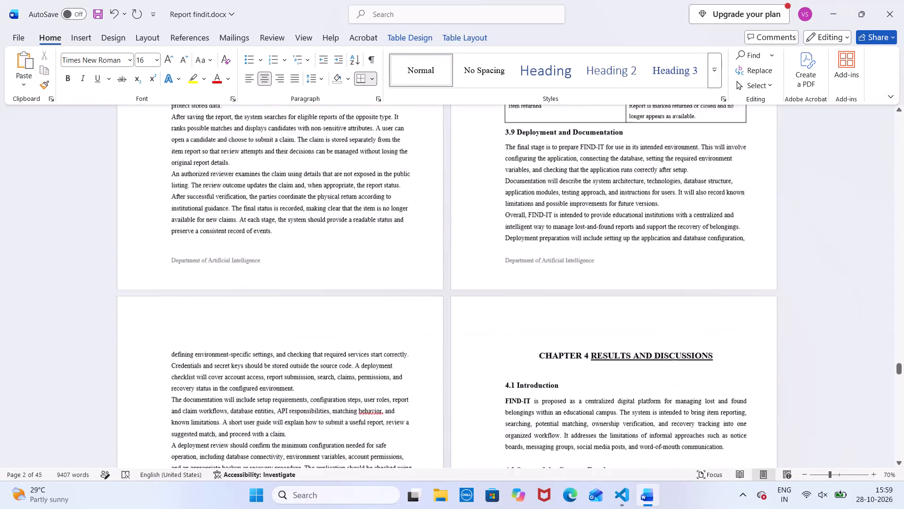
scroll(744, 347, down, 4)
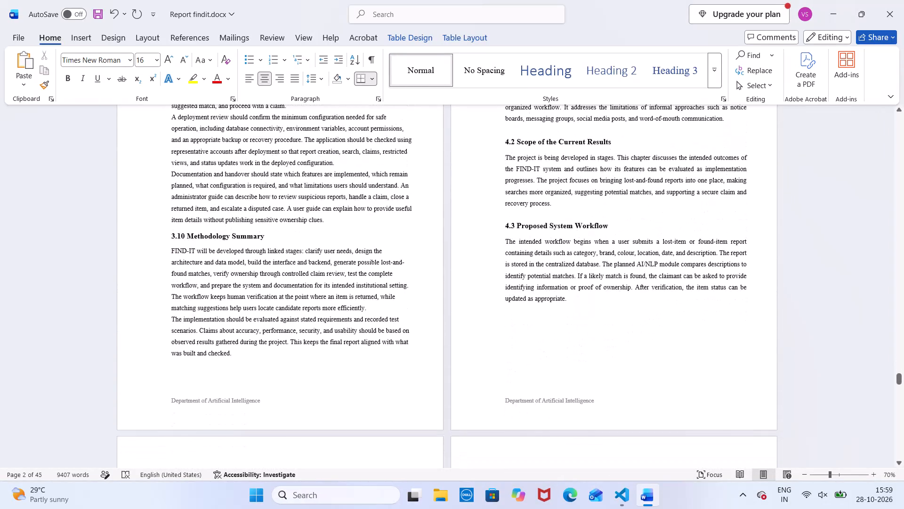
Change the page number of the Results and Discussions entry in the table of contents to 28.
scroll(744, 347, up, 8)
scroll(744, 347, up, 13)
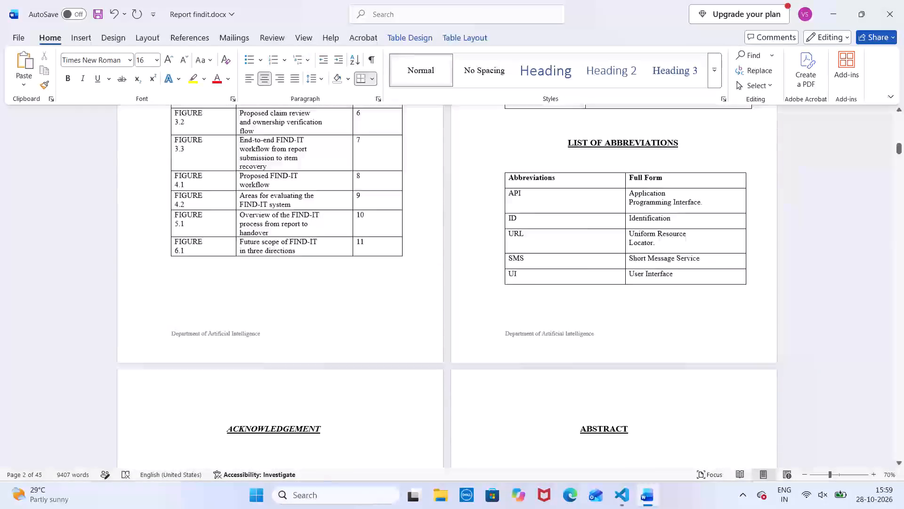
scroll(744, 347, up, 2)
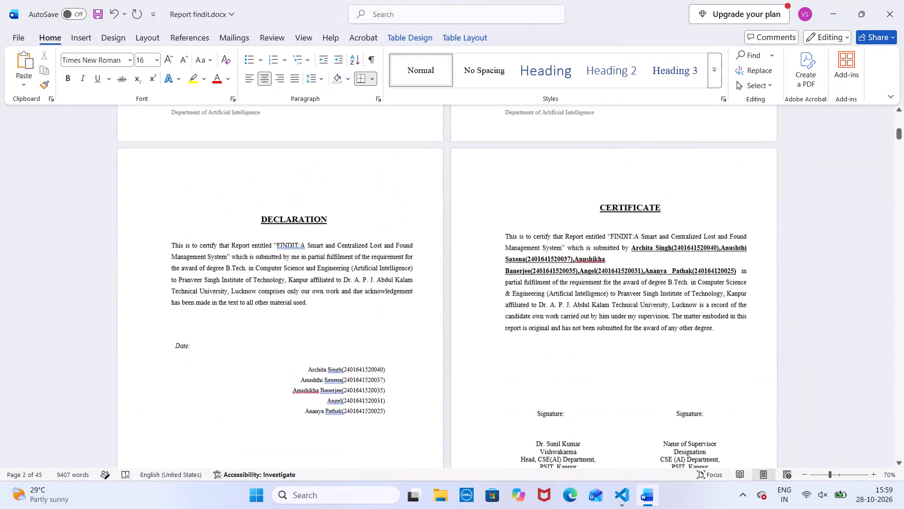
scroll(744, 347, up, 2)
scroll(744, 347, down, 1)
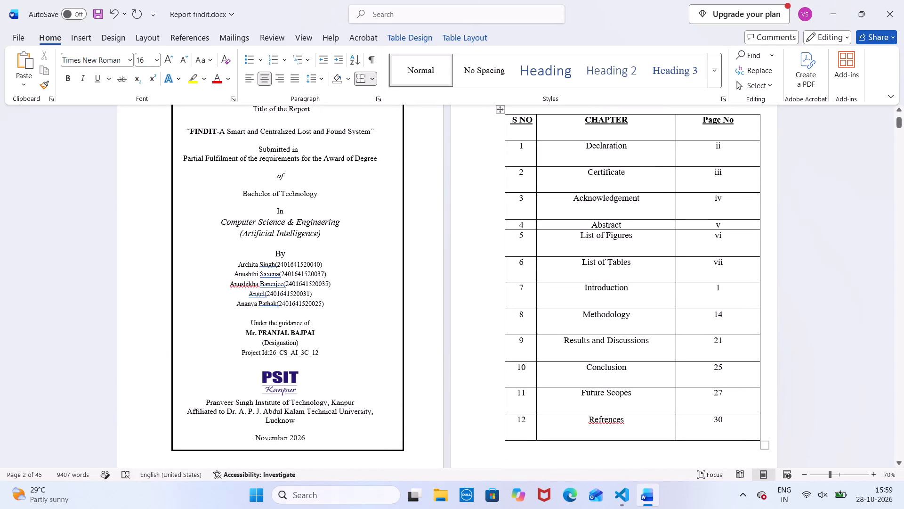
click(734, 343)
key(BackSpace)
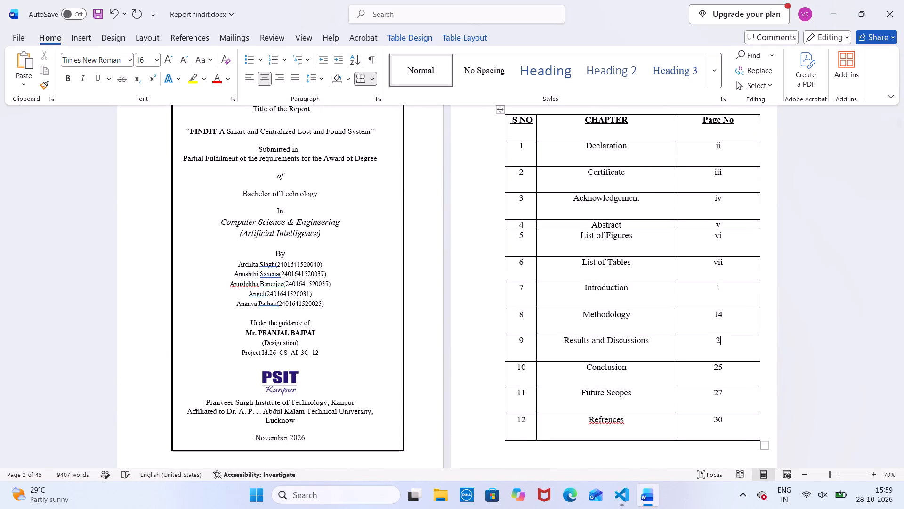
key(8)
Examine the Results and Discussions chapter page by page to locate where Chapter 5 Conclusions starts.
scroll(734, 343, down, 3)
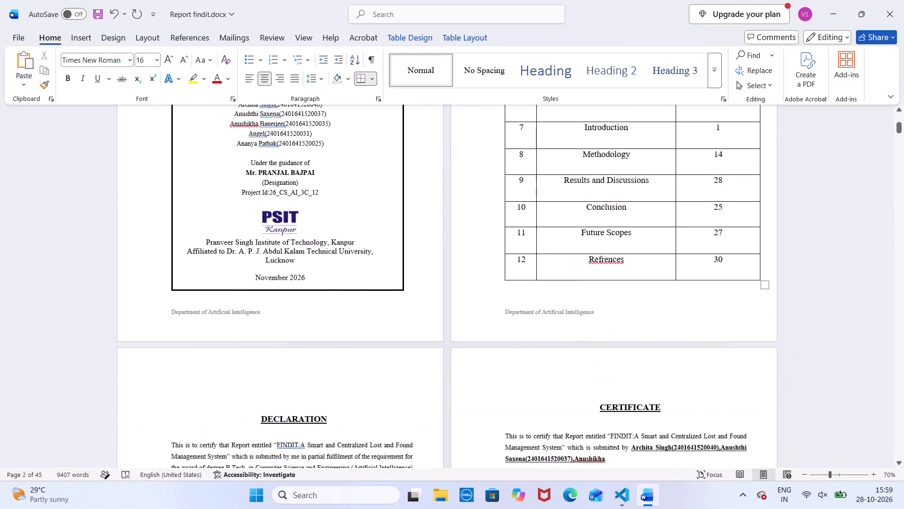
scroll(734, 343, down, 11)
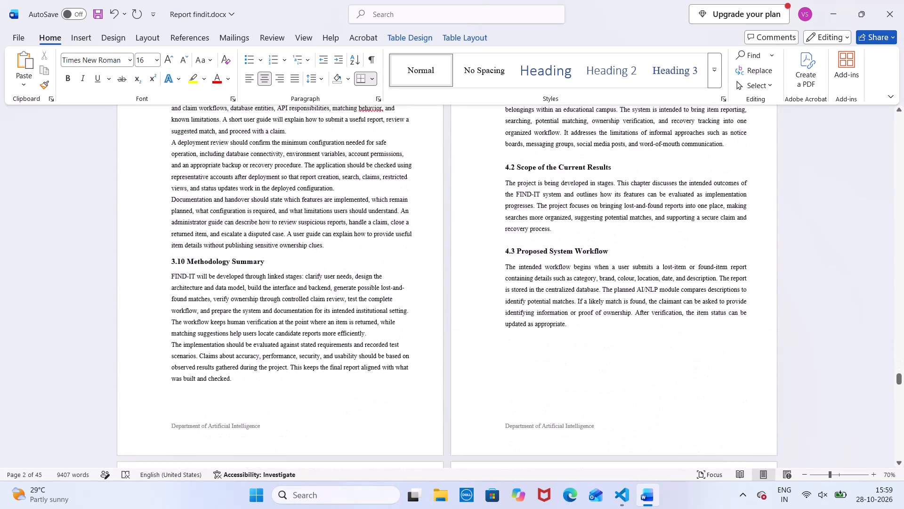
scroll(734, 343, down, 4)
scroll(734, 343, up, 3)
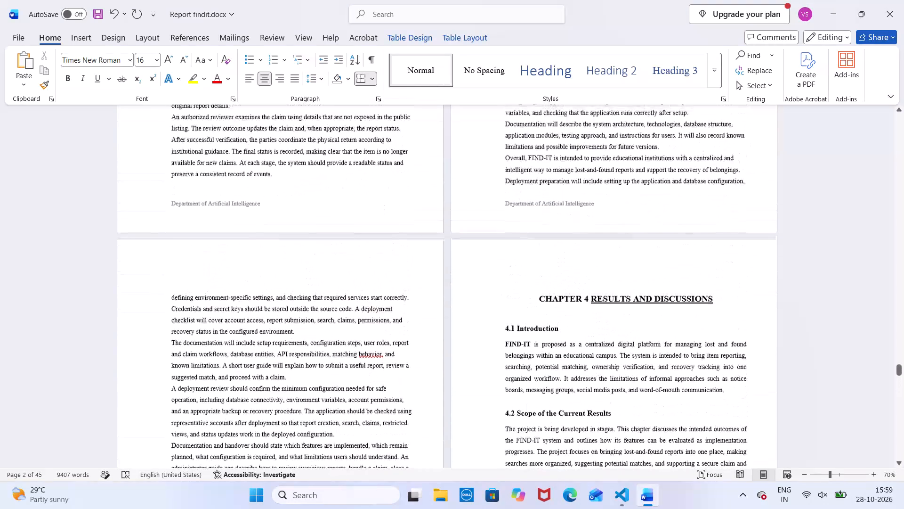
scroll(734, 343, down, 4)
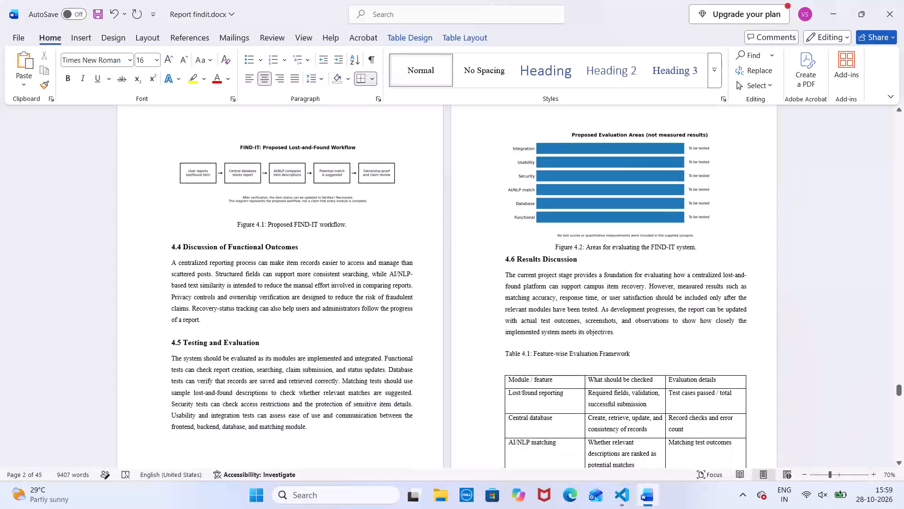
scroll(734, 343, down, 4)
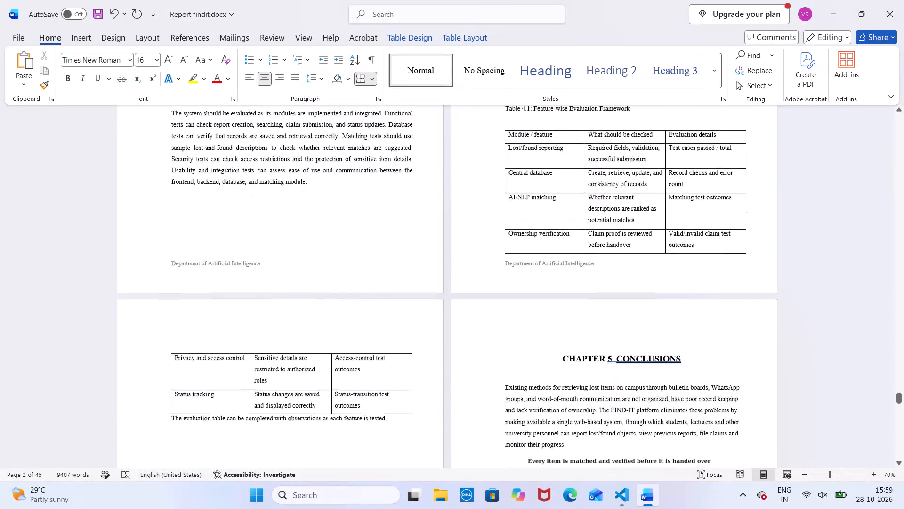
scroll(734, 343, down, 2)
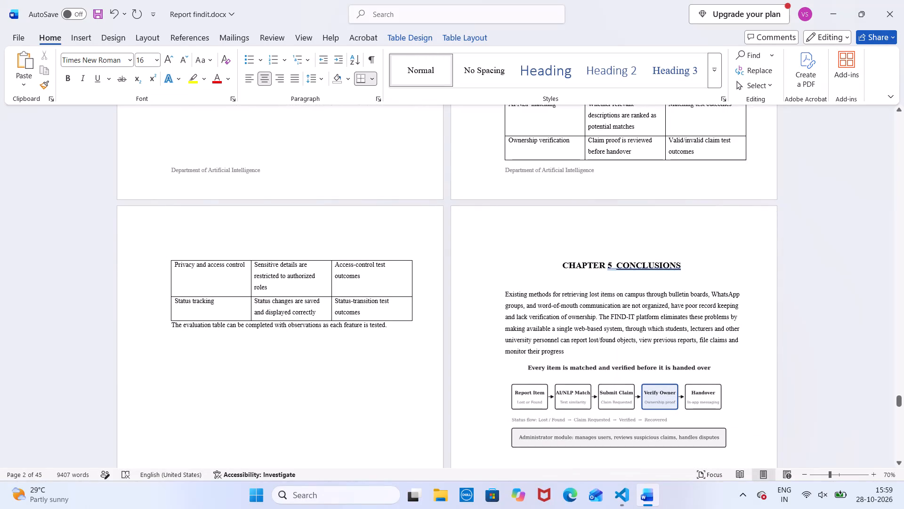
scroll(734, 343, up, 3)
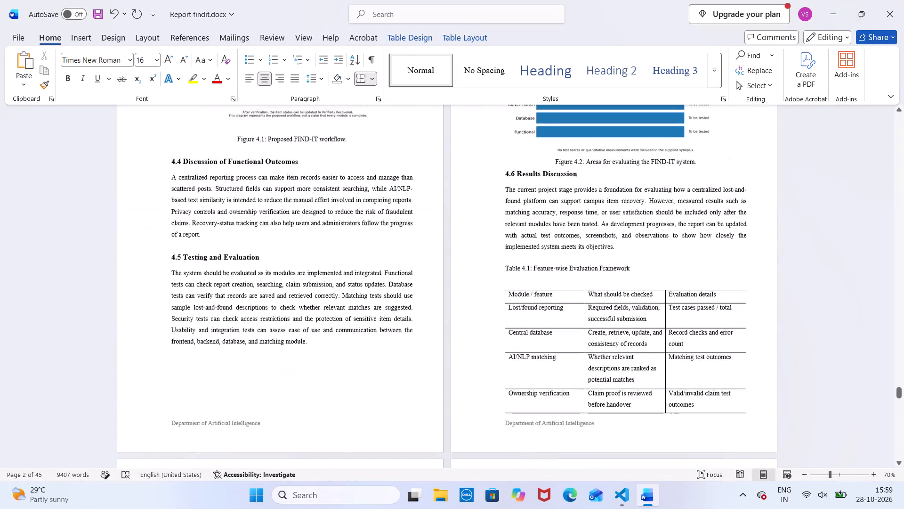
scroll(734, 343, up, 2)
scroll(734, 343, down, 2)
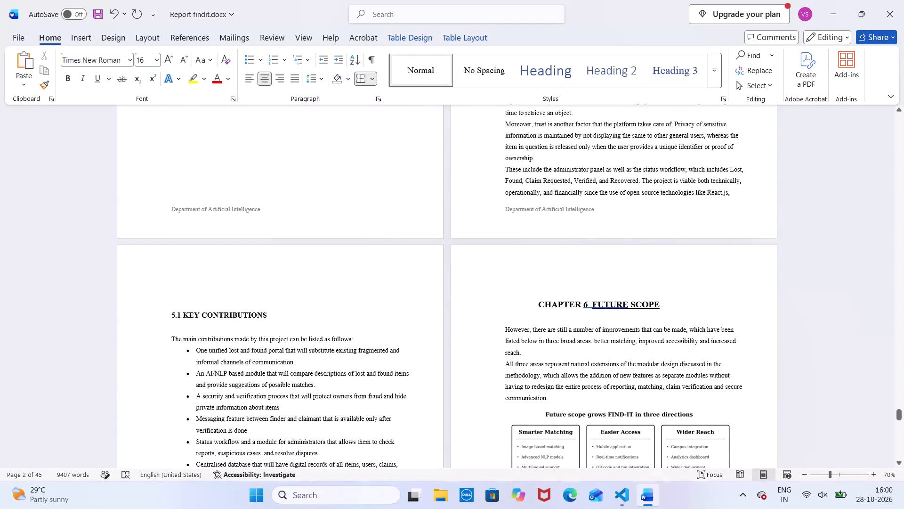
Change the page number of the Conclusion entry in the table of contents to 32.
scroll(734, 343, up, 3)
scroll(734, 343, up, 20)
scroll(734, 343, up, 4)
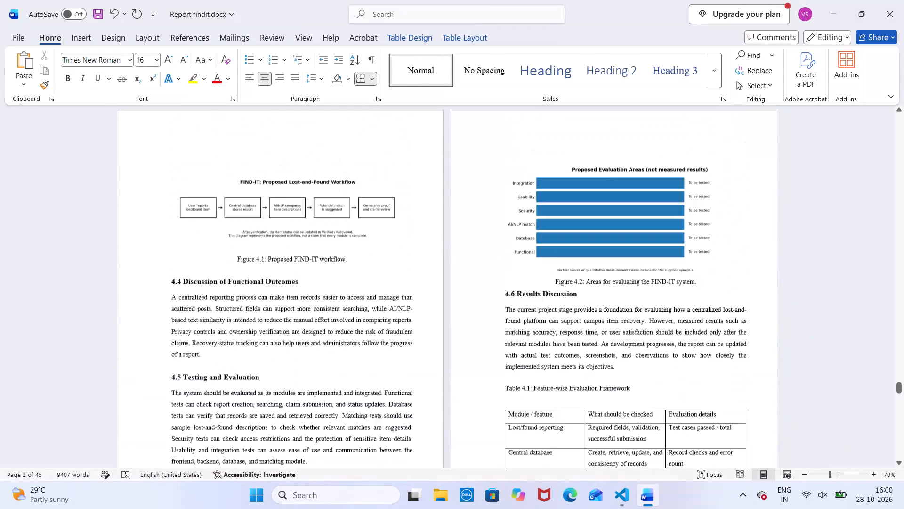
scroll(734, 343, up, 20)
scroll(734, 343, up, 20)
scroll(734, 343, up, 20)
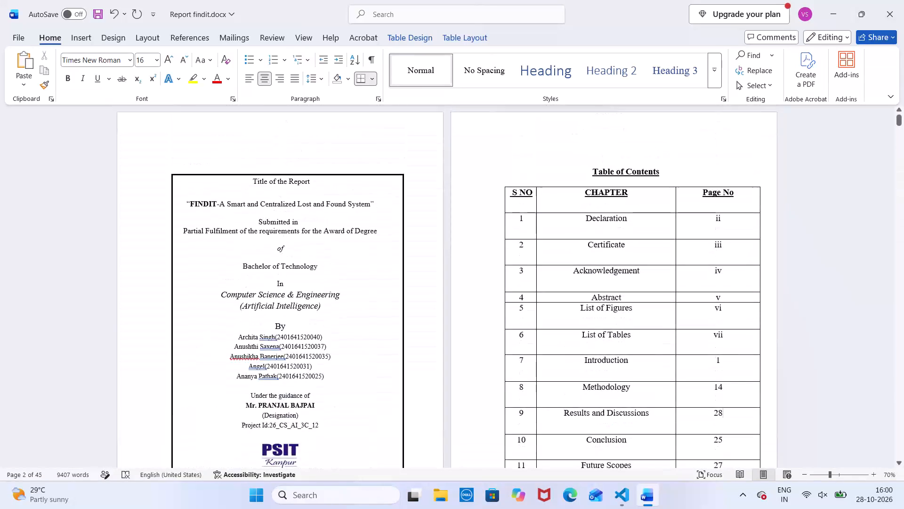
scroll(734, 343, down, 2)
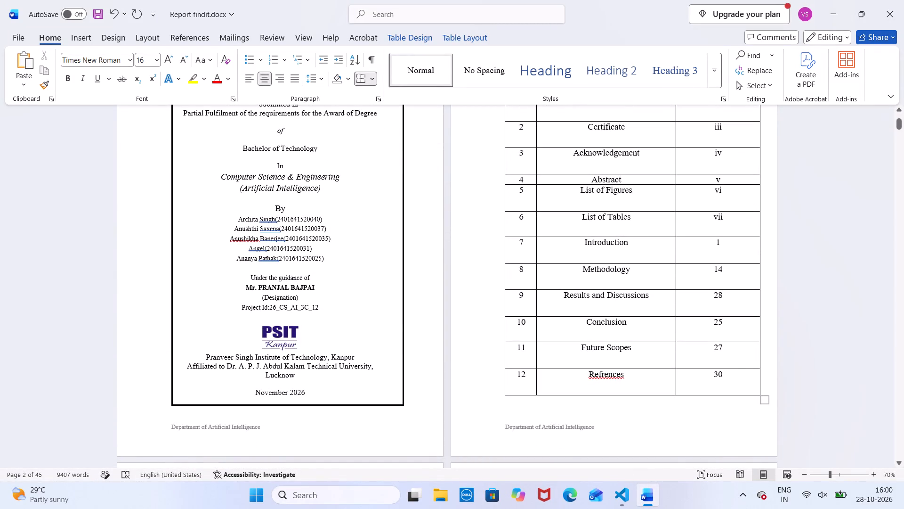
click(732, 325)
key(BackSpace)
key(BackSpace)
text(32)
Examine the Conclusions chapter pages to locate where Chapter 6 Future Scope starts.
scroll(732, 325, down, 4)
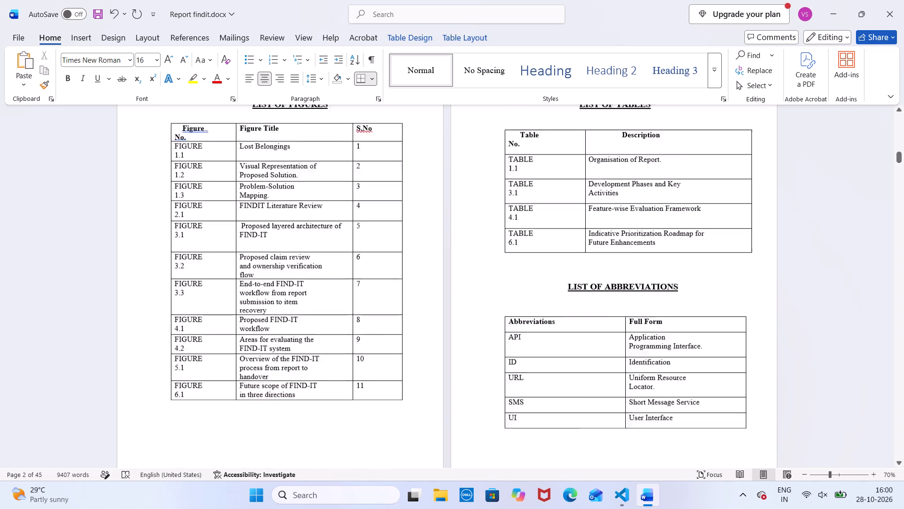
scroll(732, 325, down, 9)
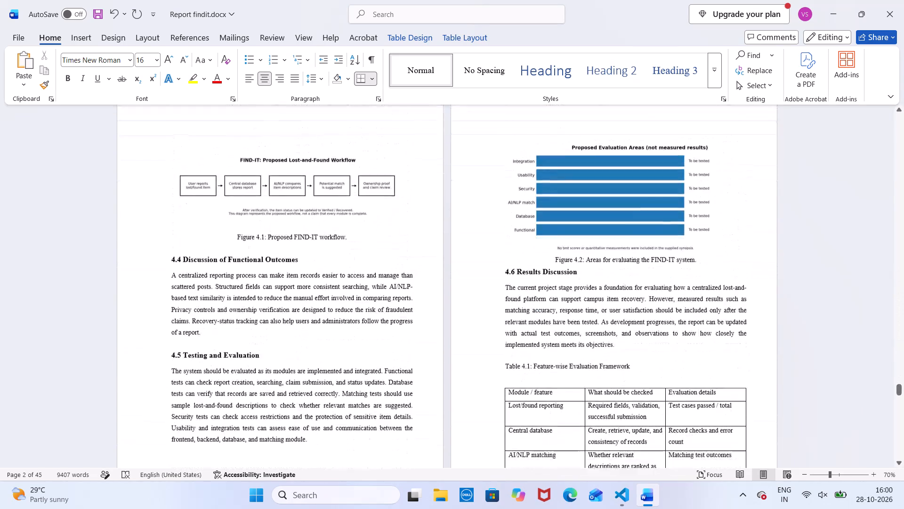
scroll(732, 325, down, 6)
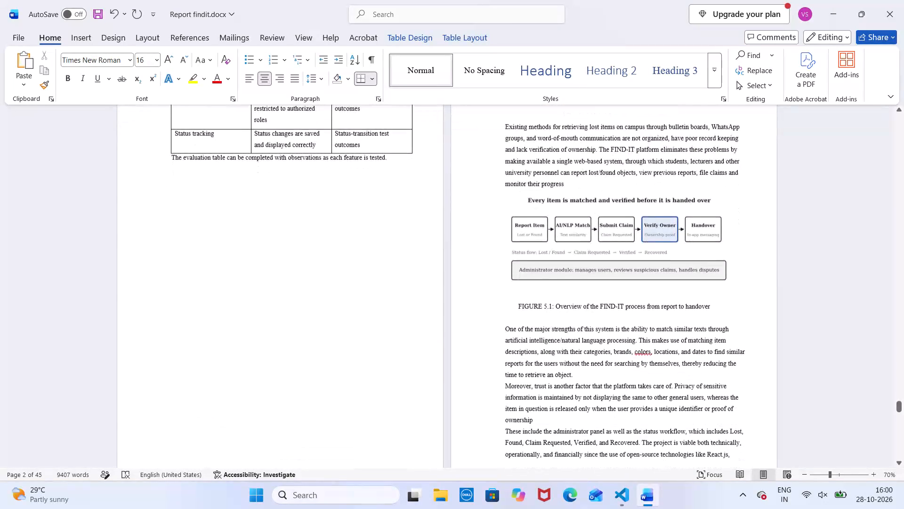
scroll(732, 325, down, 5)
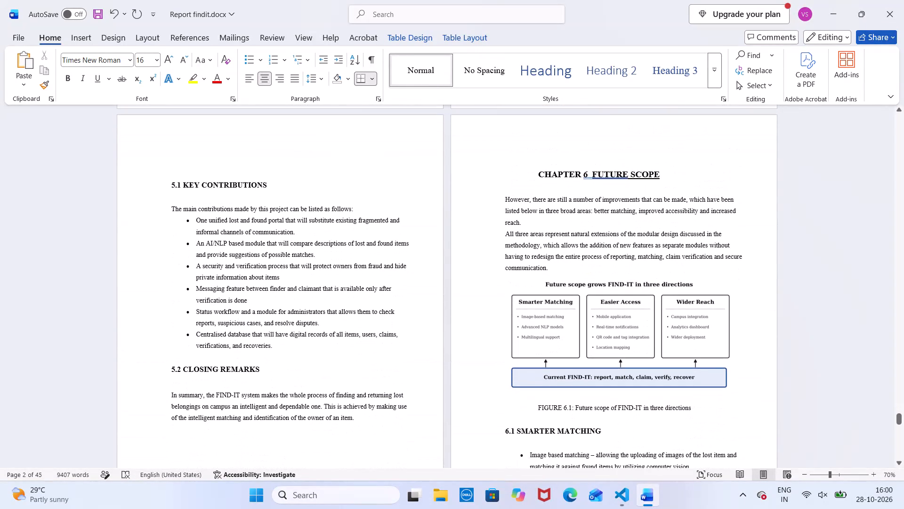
scroll(732, 325, down, 2)
scroll(732, 325, up, 1)
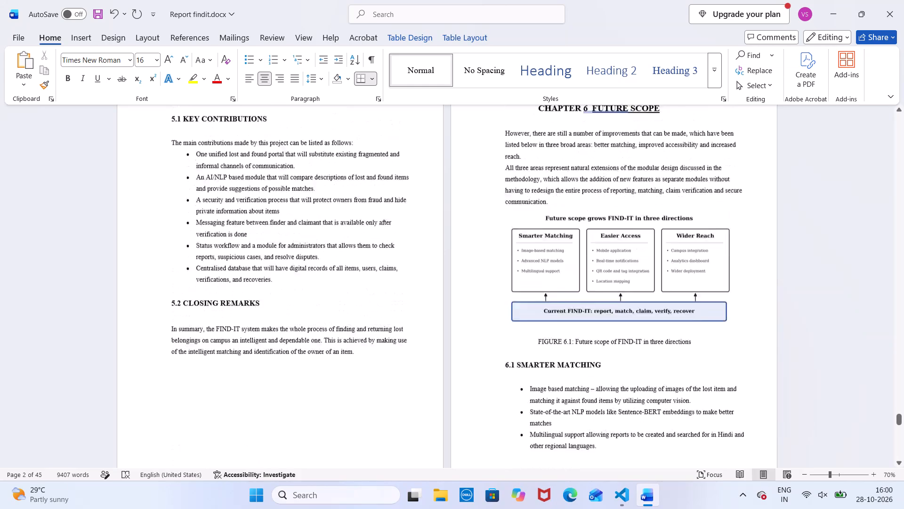
Examine the pages from Chapter 5 Conclusions through the References to check where Chapter 6 Future Scope starts and ends.
scroll(732, 325, up, 5)
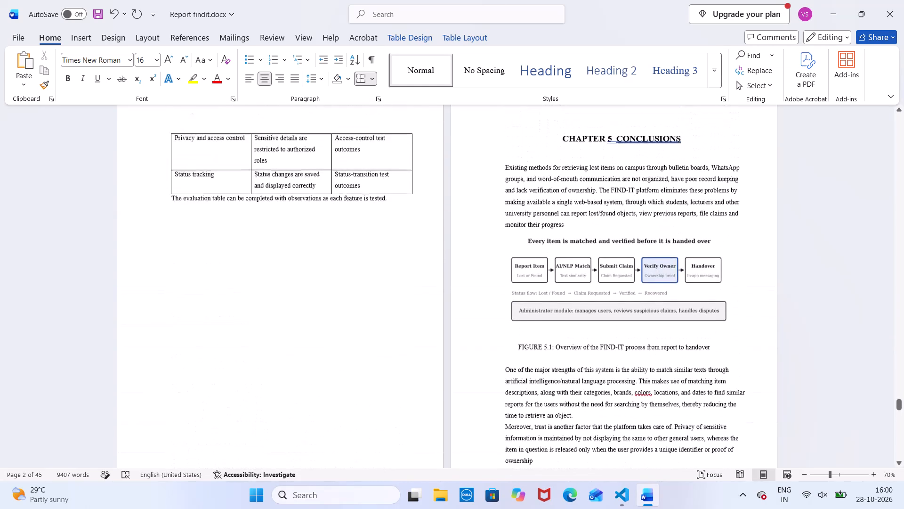
scroll(732, 325, up, 1)
scroll(732, 325, down, 8)
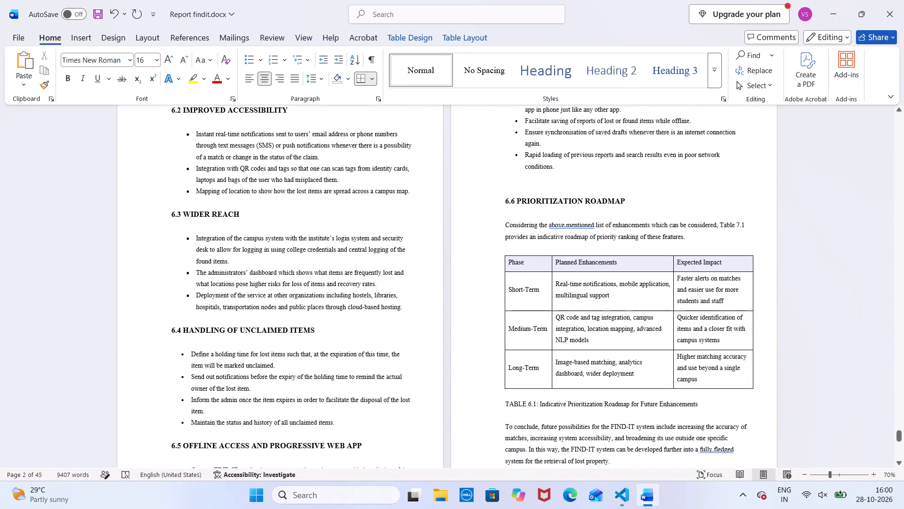
scroll(732, 325, down, 3)
Change the page number of the Future Scopes entry in the table of contents to 34.
scroll(732, 325, up, 2)
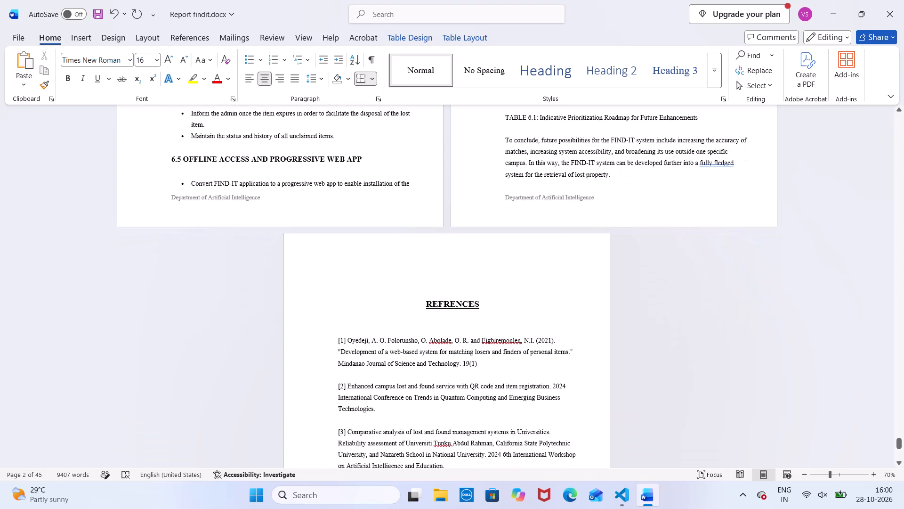
scroll(732, 325, up, 17)
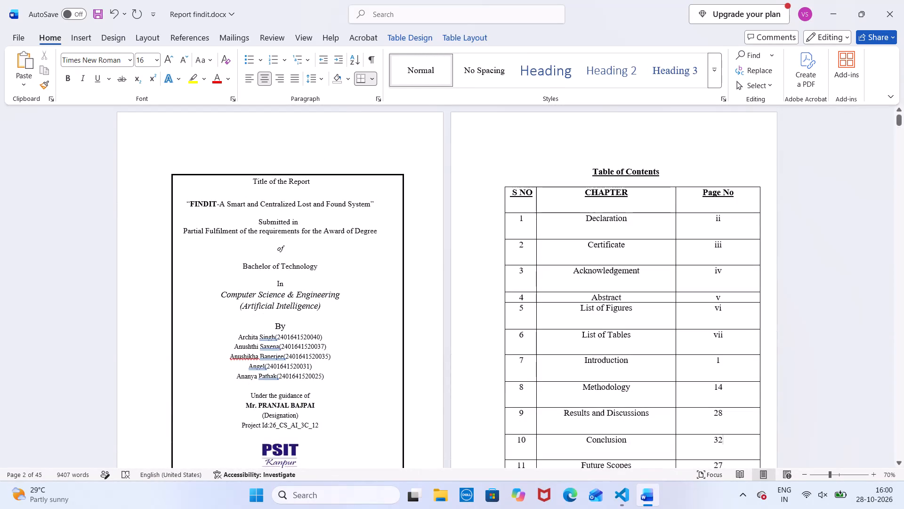
scroll(732, 325, down, 2)
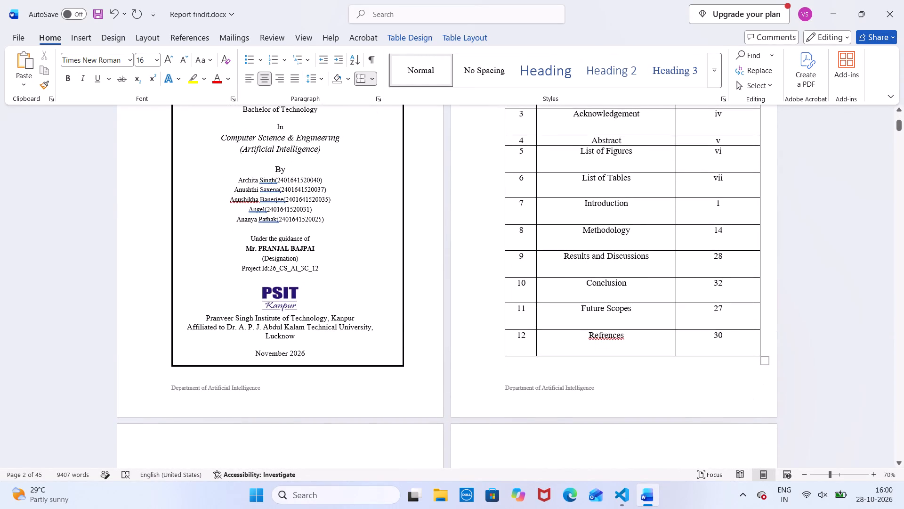
click(732, 309)
key(BackSpace)
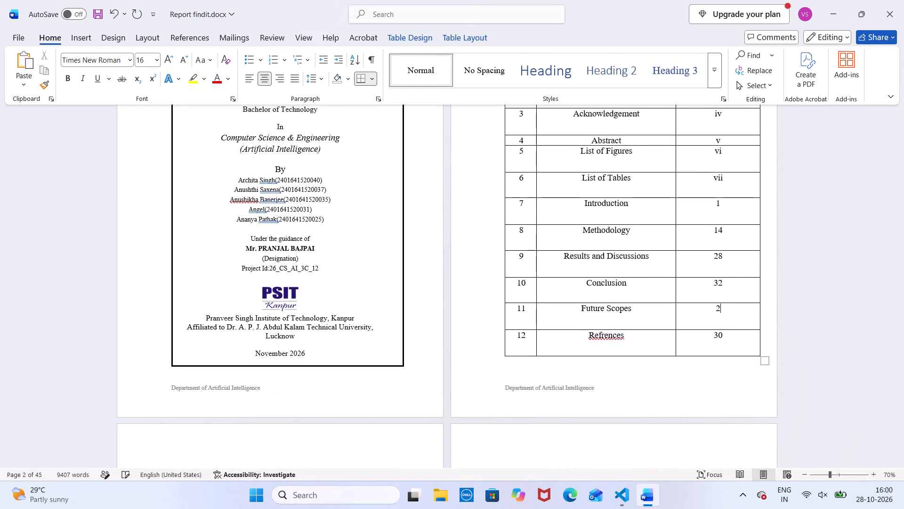
key(4)
scroll(732, 309, down, 3)
scroll(732, 309, up, 2)
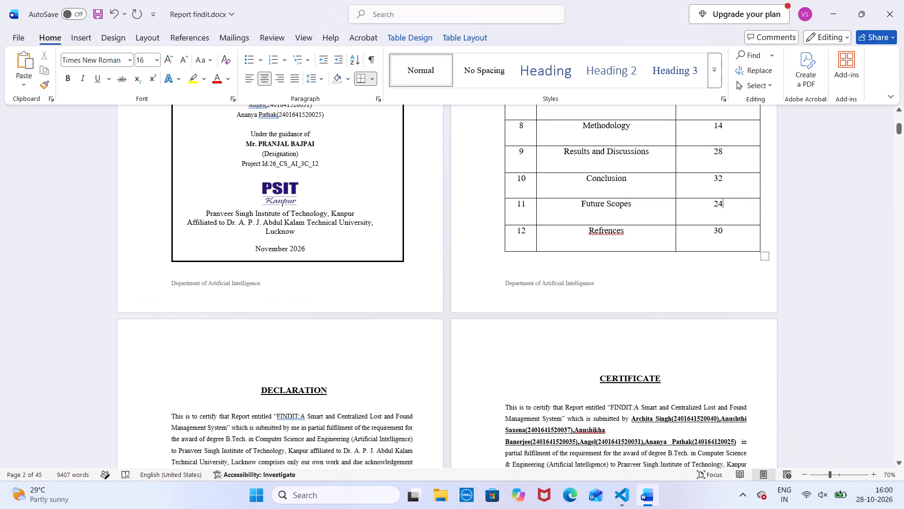
click(719, 204)
key(BackSpace)
key(3)
Check where the references page falls and change the page number of the Refrences entry in the table of contents to 37.
scroll(712, 230, down, 20)
scroll(712, 230, down, 20)
scroll(712, 230, down, 20)
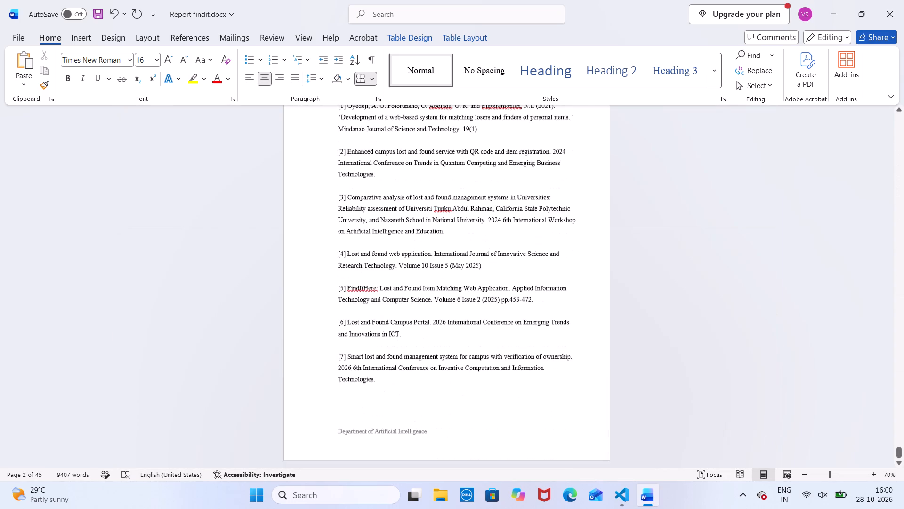
scroll(712, 230, down, 2)
scroll(712, 230, up, 4)
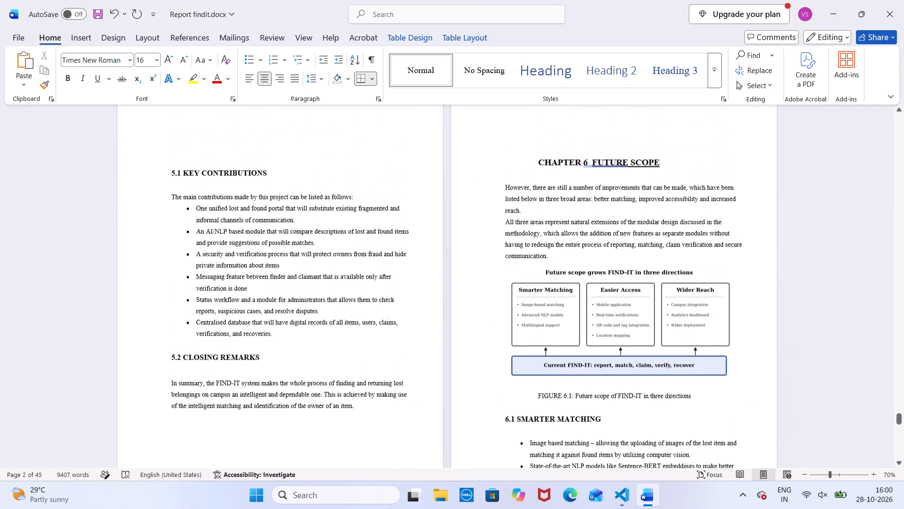
scroll(712, 230, down, 6)
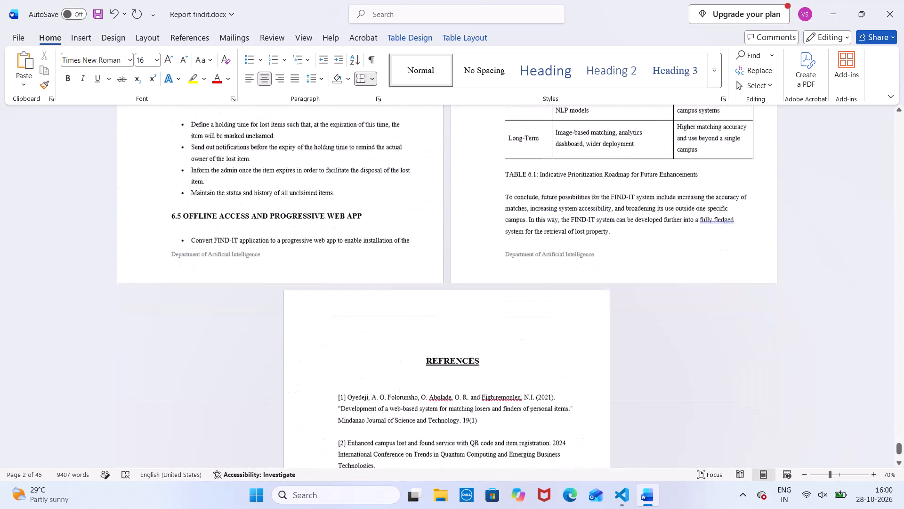
scroll(712, 230, down, 3)
scroll(712, 230, up, 20)
scroll(712, 230, up, 20)
scroll(712, 230, up, 20)
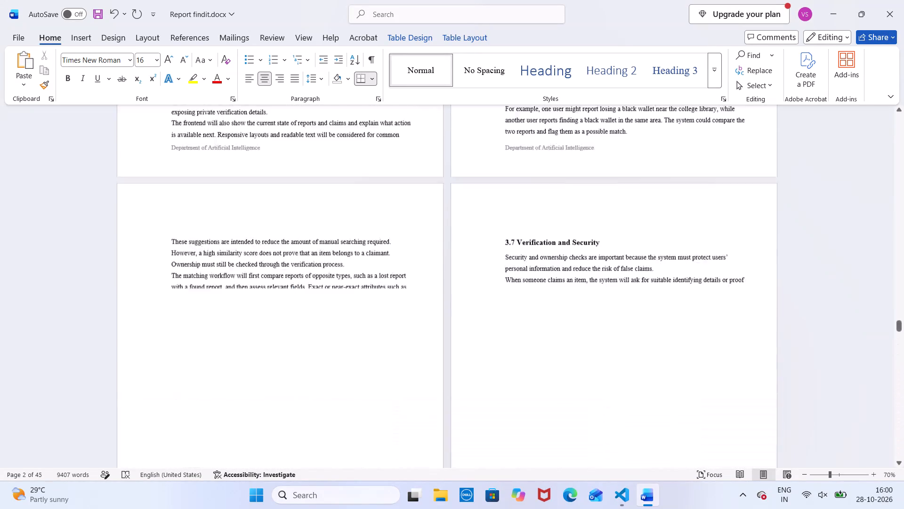
scroll(712, 230, up, 20)
scroll(712, 230, up, 20)
scroll(712, 230, up, 20)
scroll(712, 230, down, 3)
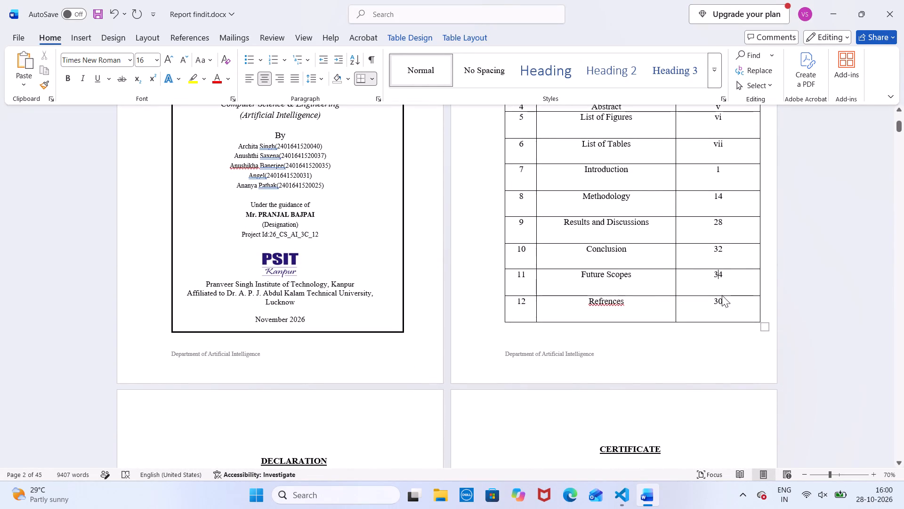
click(729, 302)
key(BackSpace)
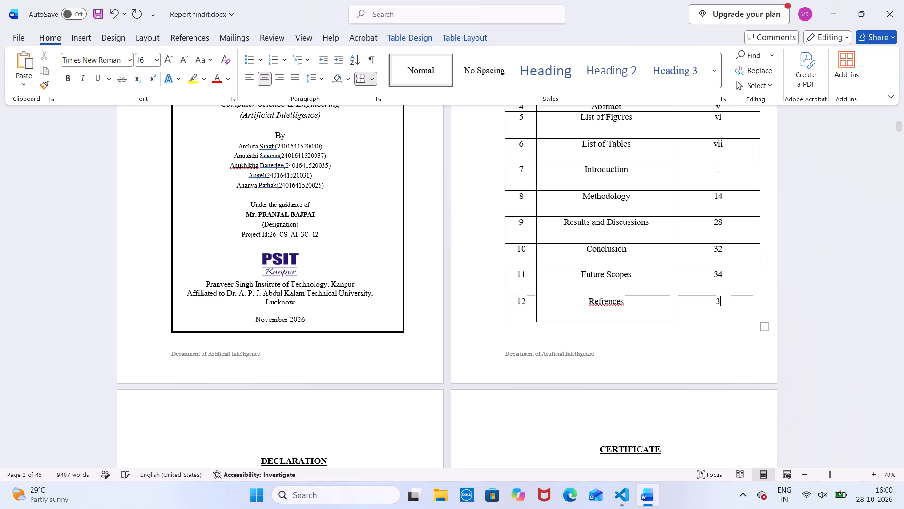
key(7)
Place the insertion point at the end of the (Designation) line below the project guide's name on the cover page.
click(300, 224)
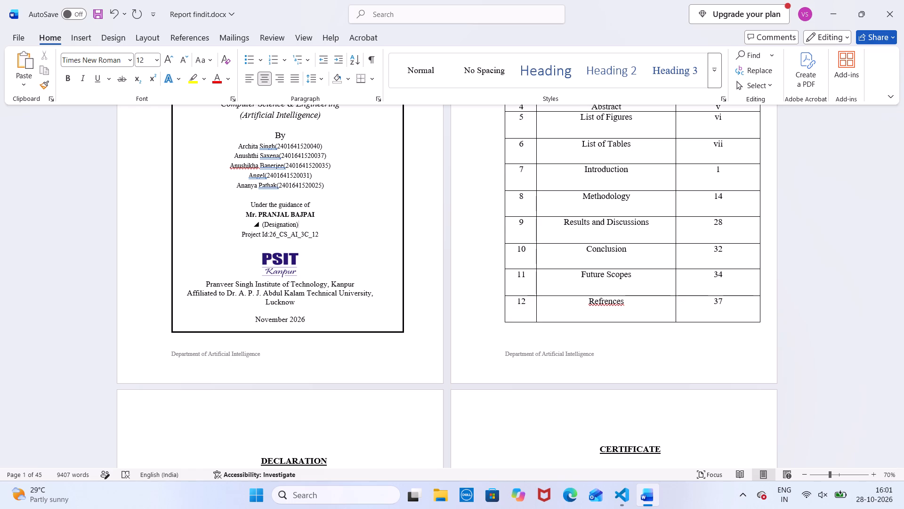
scroll(300, 224, up, 1)
click(235, 164)
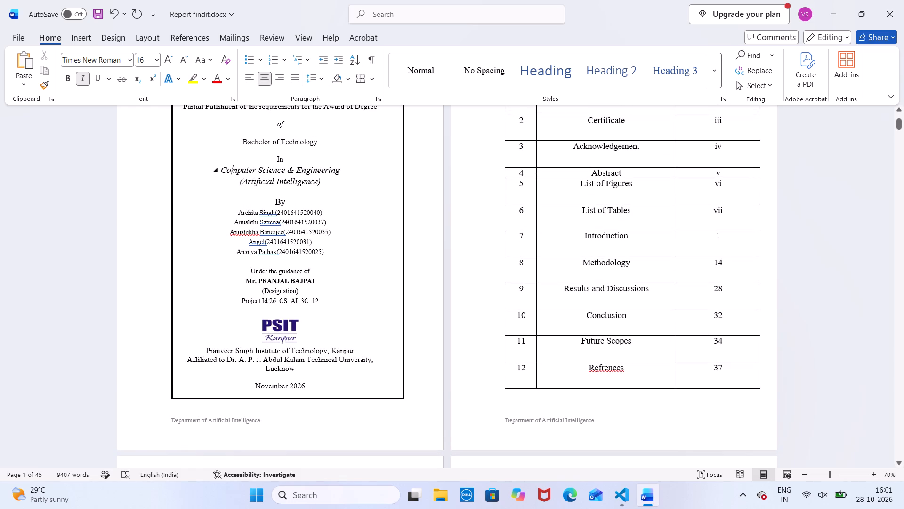
click(318, 281)
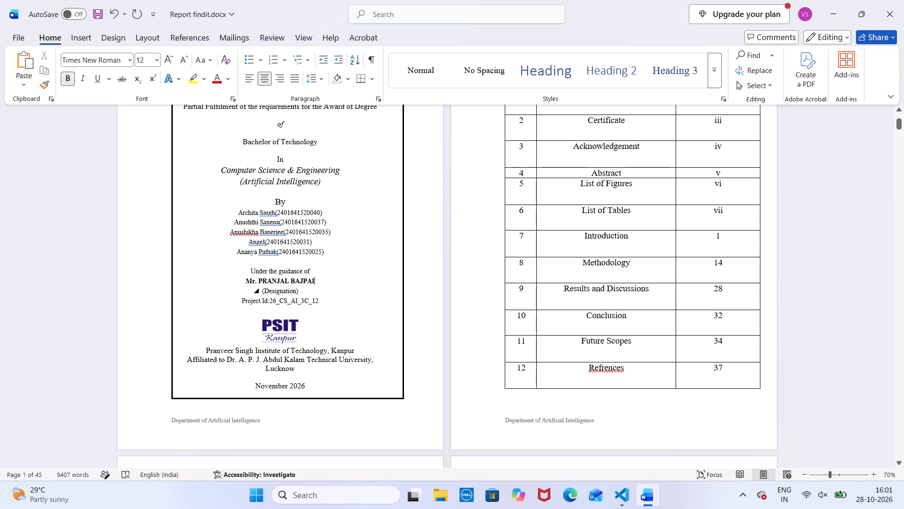
click(308, 291)
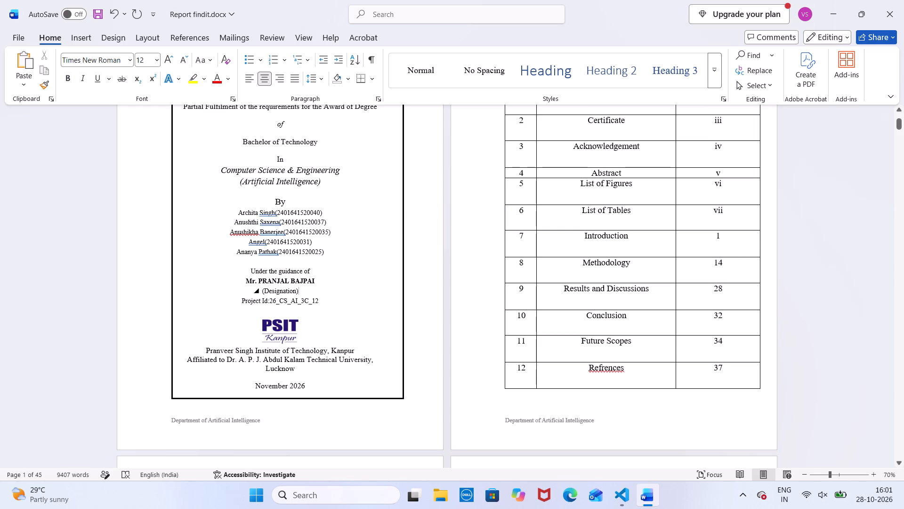
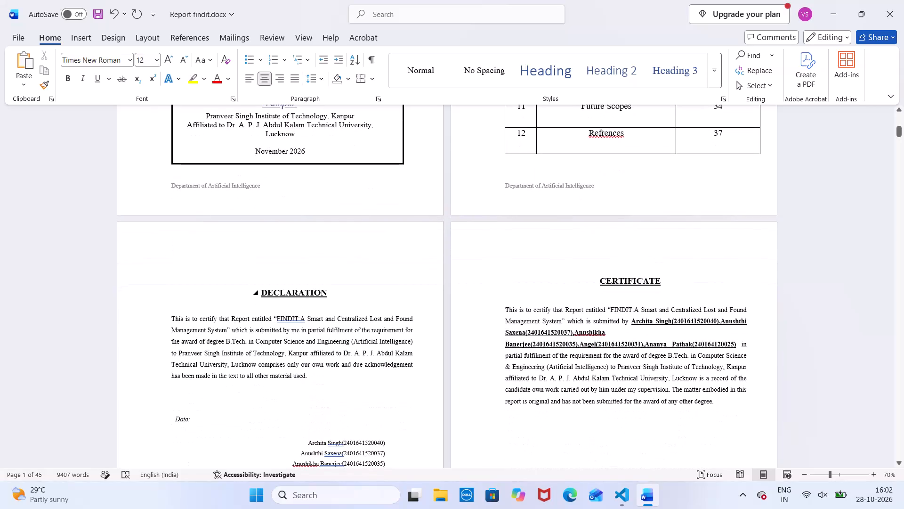
Check the Declaration and Certificate signature blocks, and return the insertion point to the end of the cover page's (Designation) line.
scroll(308, 291, down, 3)
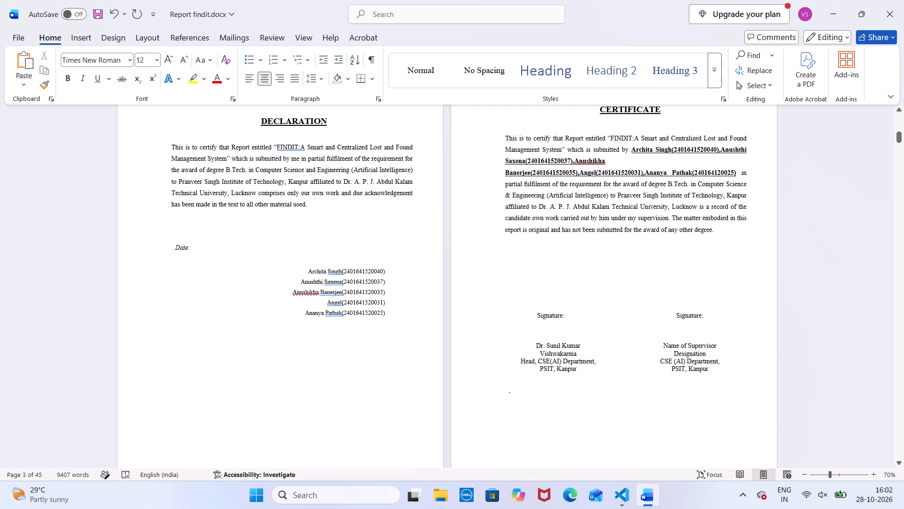
scroll(308, 291, up, 1)
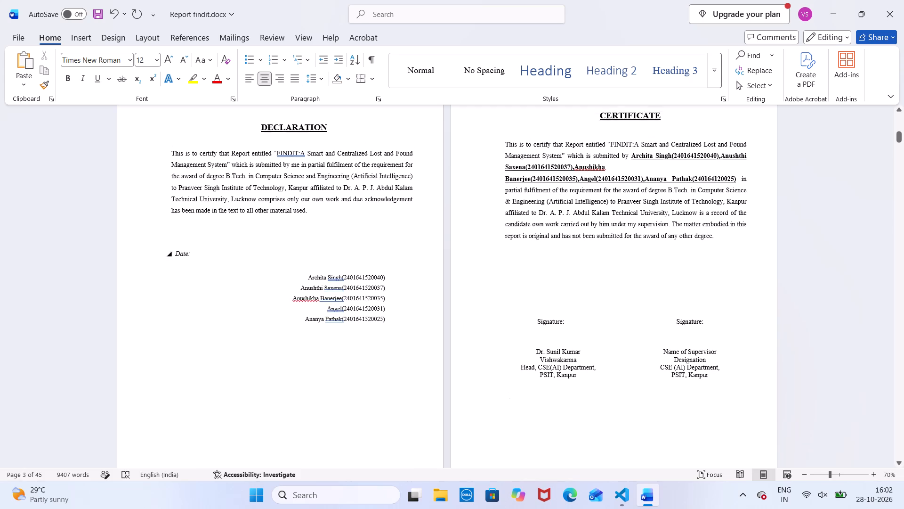
scroll(308, 291, up, 2)
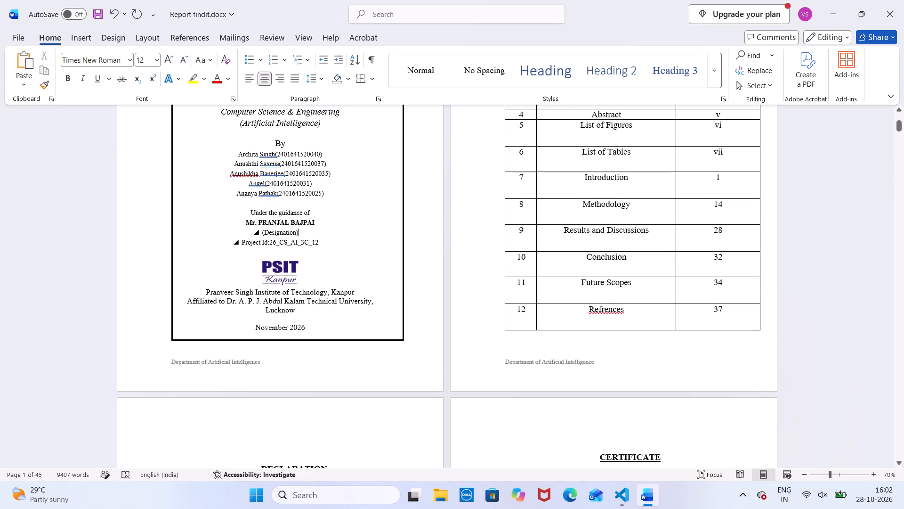
click(305, 234)
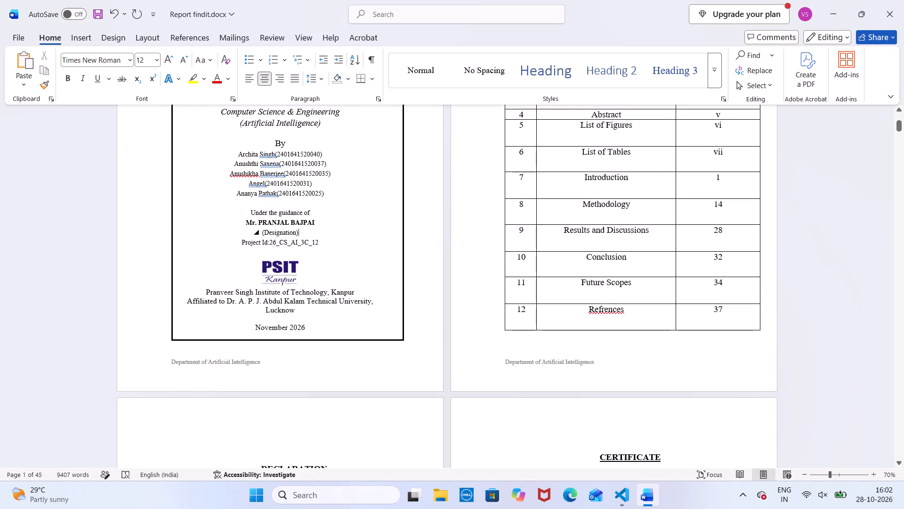
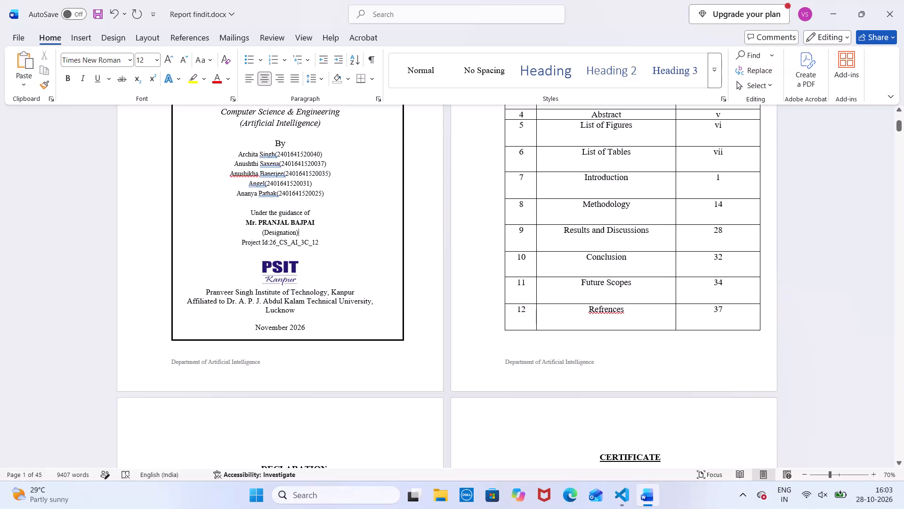
Replace the guide's name after "Mr." on the cover page with the new supervisor's name in capitals.
scroll(388, 273, up, 2)
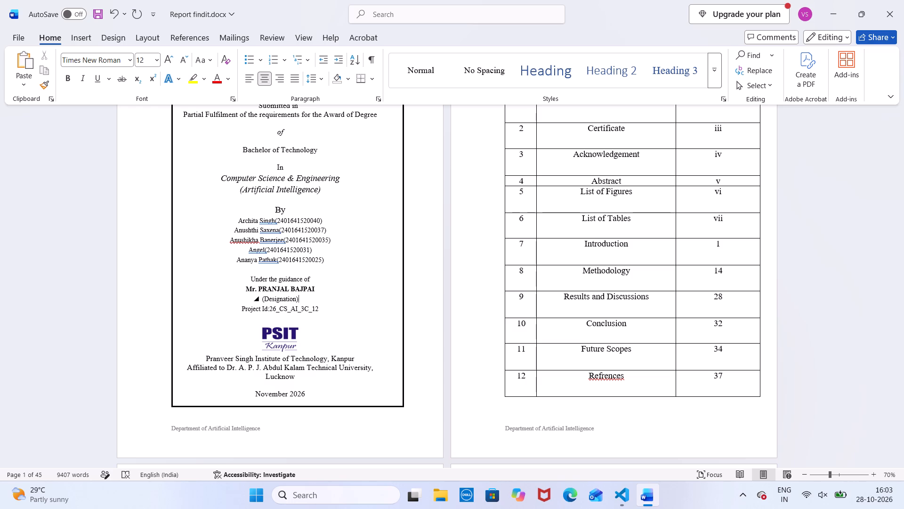
click(319, 289)
key(BackSpace)
key(BackSpace)
key(BackSpace)
key(BackSpace)
key(BackSpace)
key(BackSpace)
key(BackSpace)
key(BackSpace)
key(BackSpace)
key(BackSpace)
key(BackSpace)
key(BackSpace)
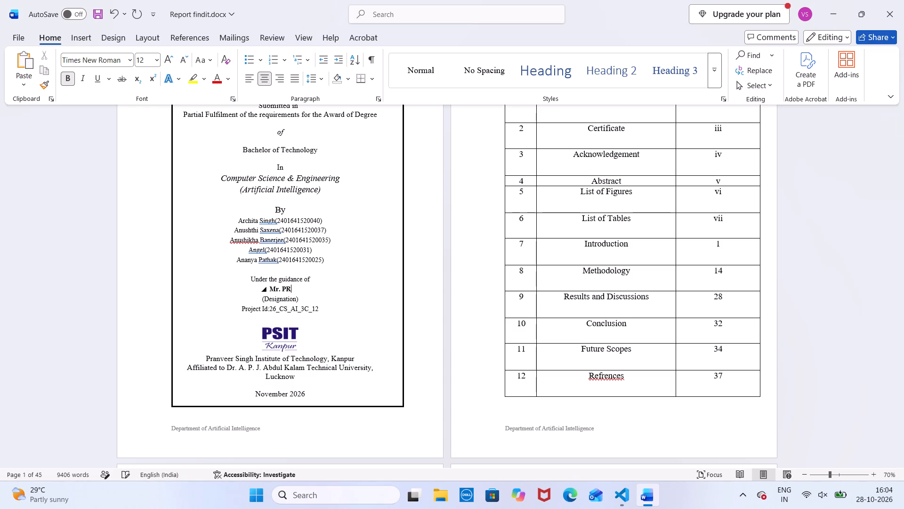
key(BackSpace)
key(BackSpace)
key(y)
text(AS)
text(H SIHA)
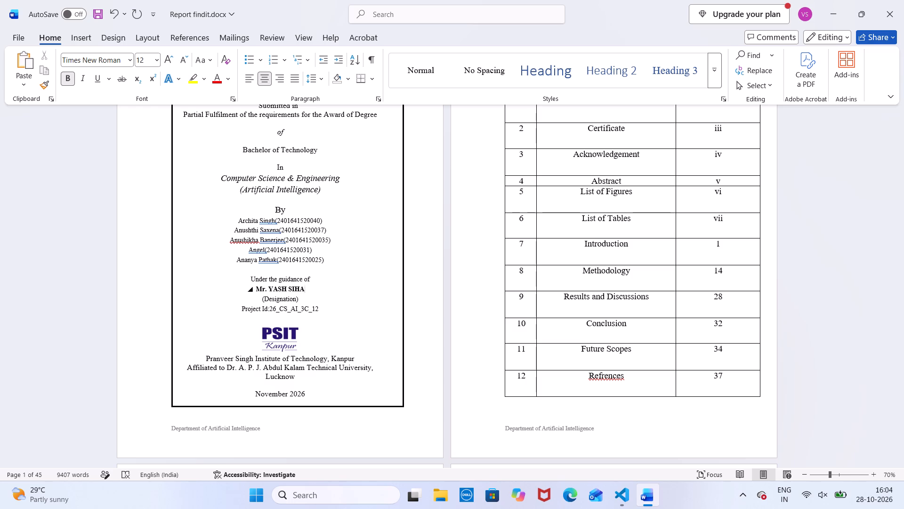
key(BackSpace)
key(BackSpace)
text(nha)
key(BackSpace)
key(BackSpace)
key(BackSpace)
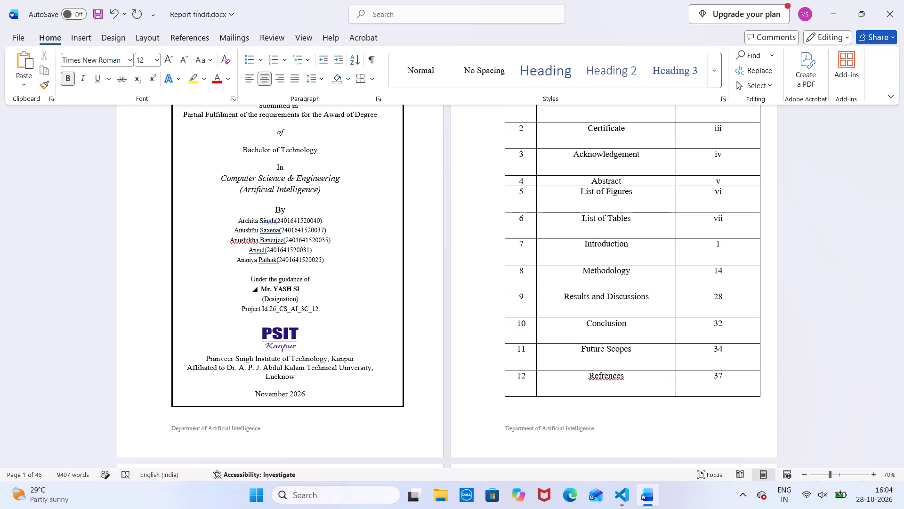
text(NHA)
Replace the (Designation) placeholder under the guide's name on the cover page with "Assistant Professor".
click(304, 298)
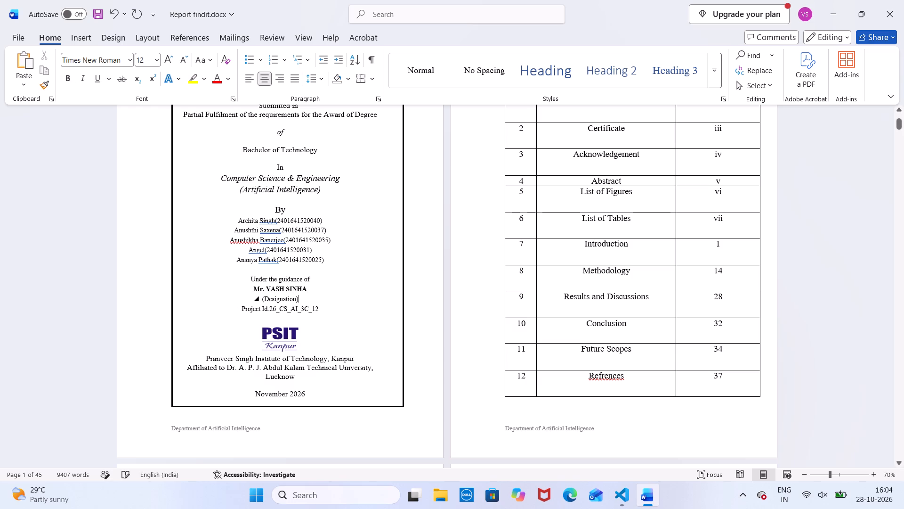
key(BackSpace)
key(BackSpace)
key(BackSpace)
key(BackSpace)
key(BackSpace)
key(BackSpace)
key(BackSpace)
key(BackSpace)
key(BackSpace)
key(BackSpace)
key(BackSpace)
key(BackSpace)
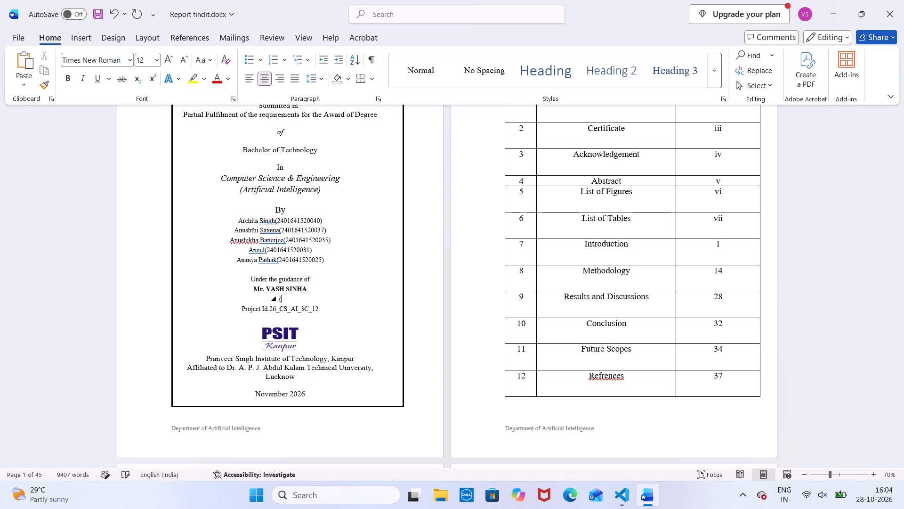
key(BackSpace)
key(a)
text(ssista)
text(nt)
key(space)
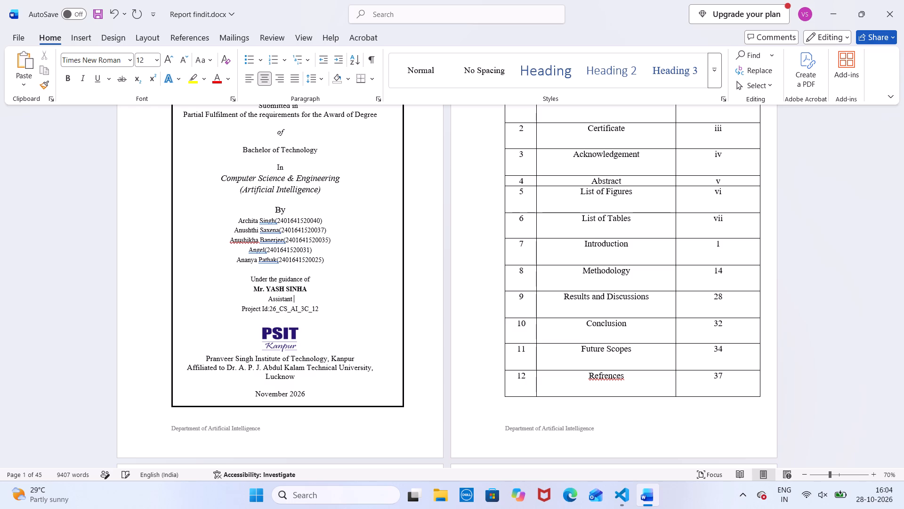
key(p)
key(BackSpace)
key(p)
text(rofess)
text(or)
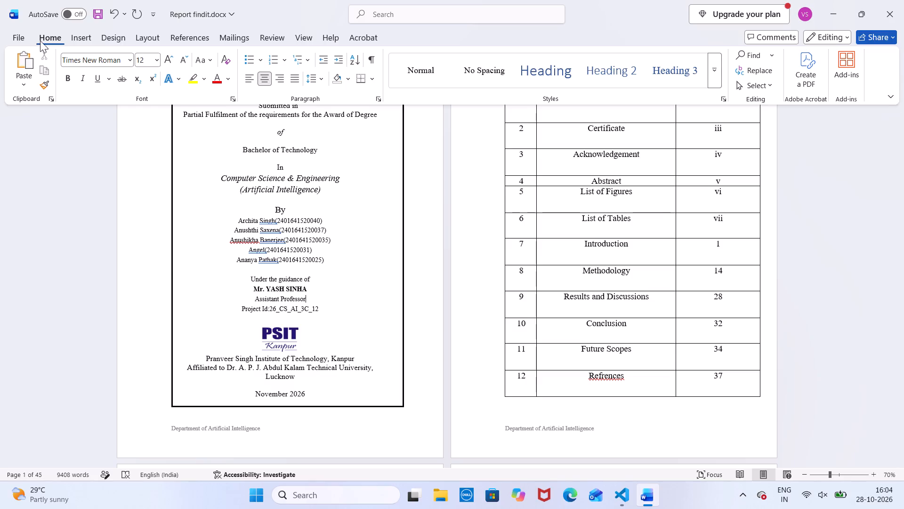
Save the report as Report findit.docx in the Downloads folder, keeping the Word Document format.
click(16, 36)
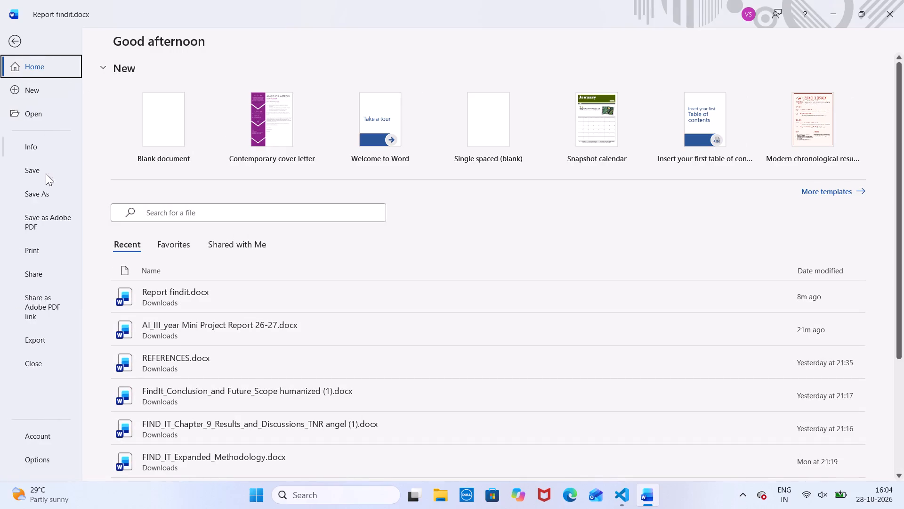
click(42, 188)
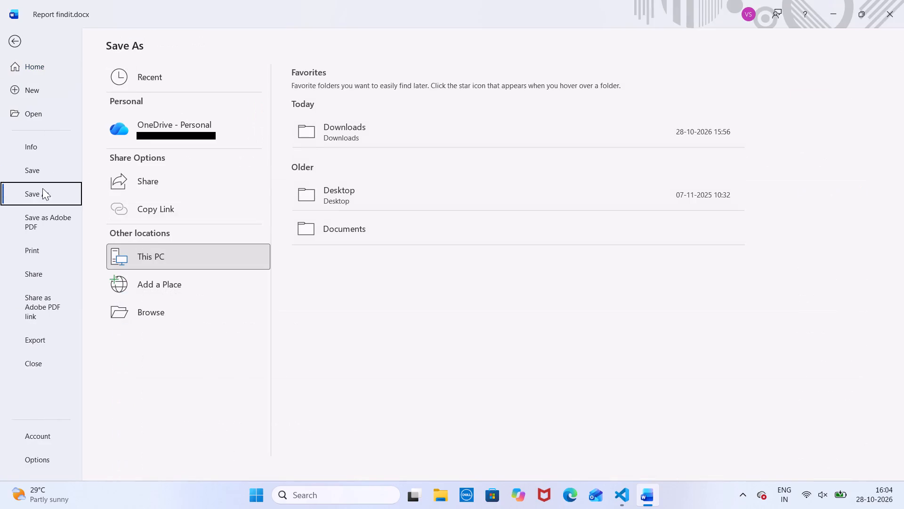
click(387, 130)
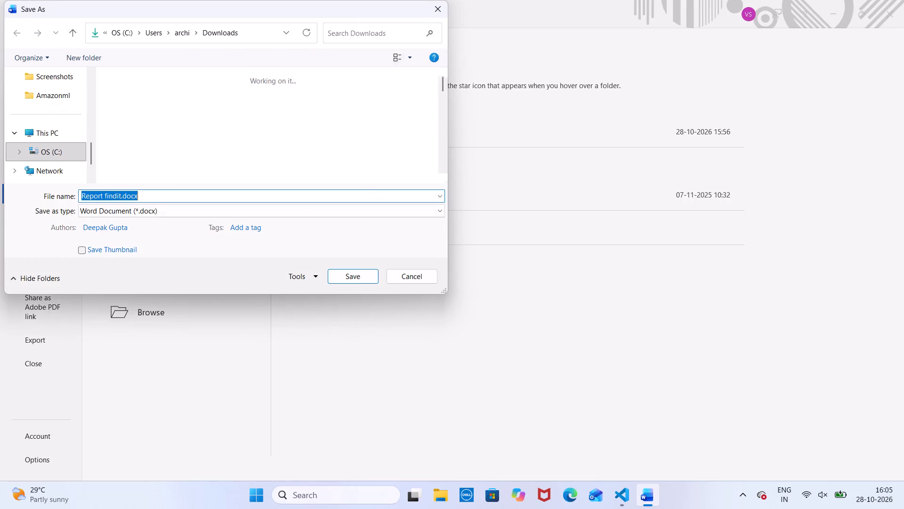
click(353, 278)
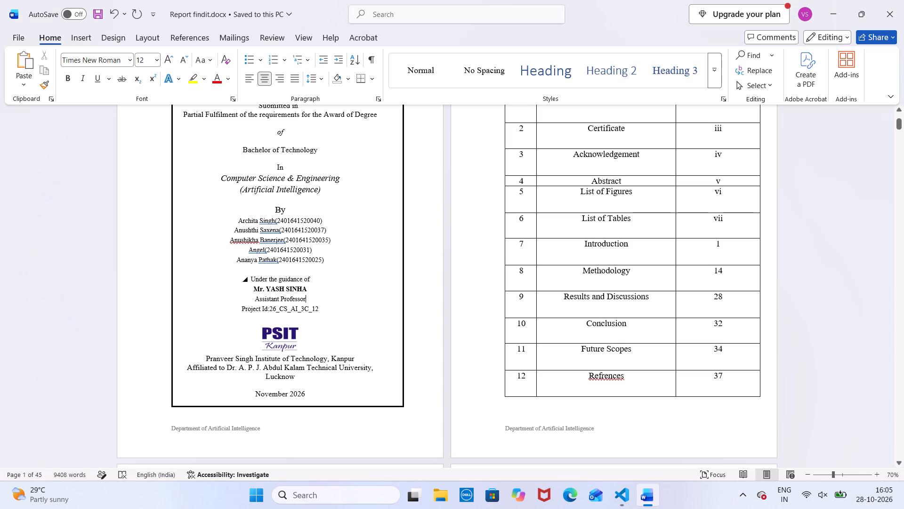
Switch to Microsoft Edge, search for "word to pdf converter" and open iLovePDF's Word to PDF page.
click(833, 0)
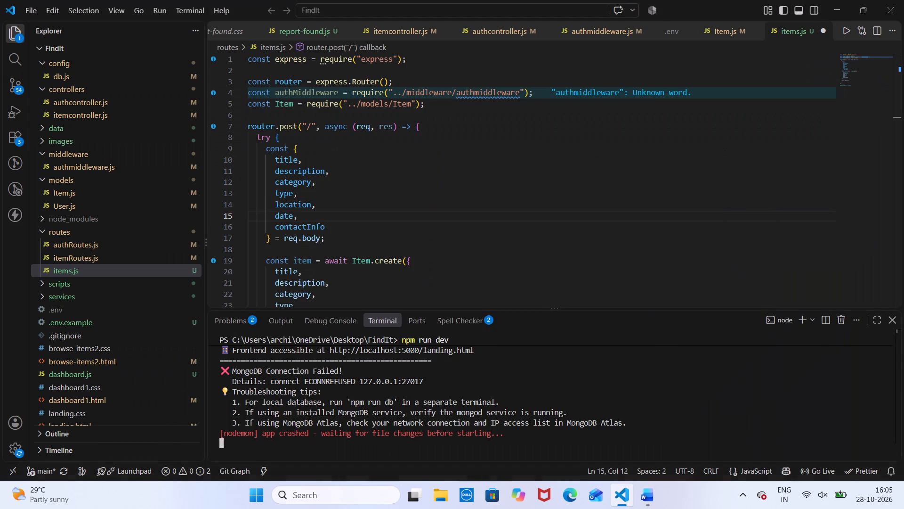
click(558, 501)
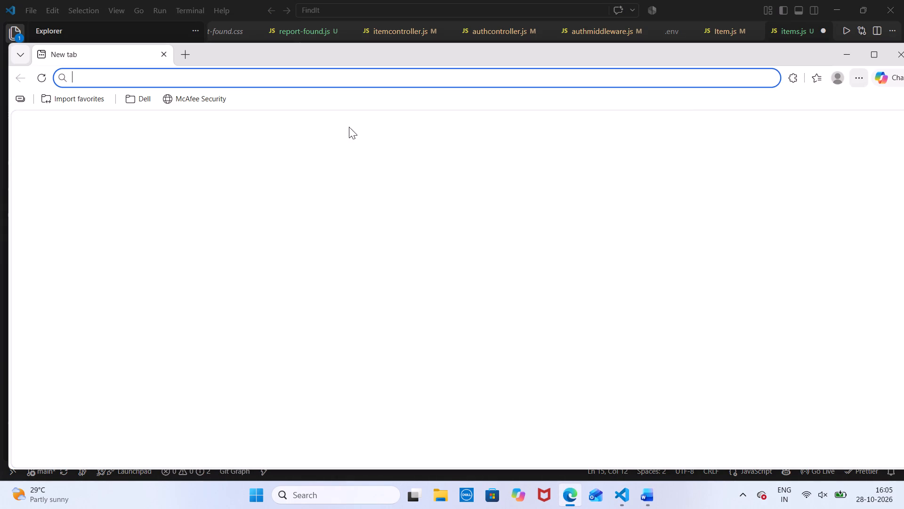
click(291, 185)
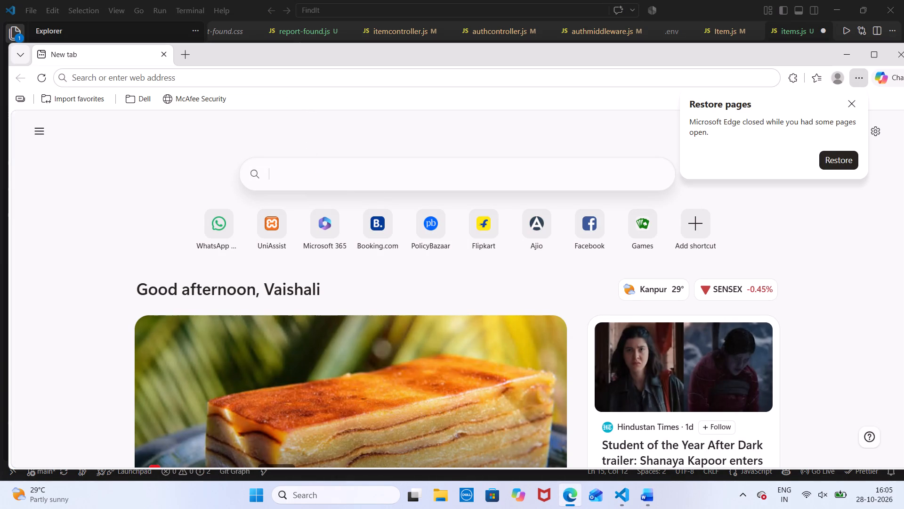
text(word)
click(303, 224)
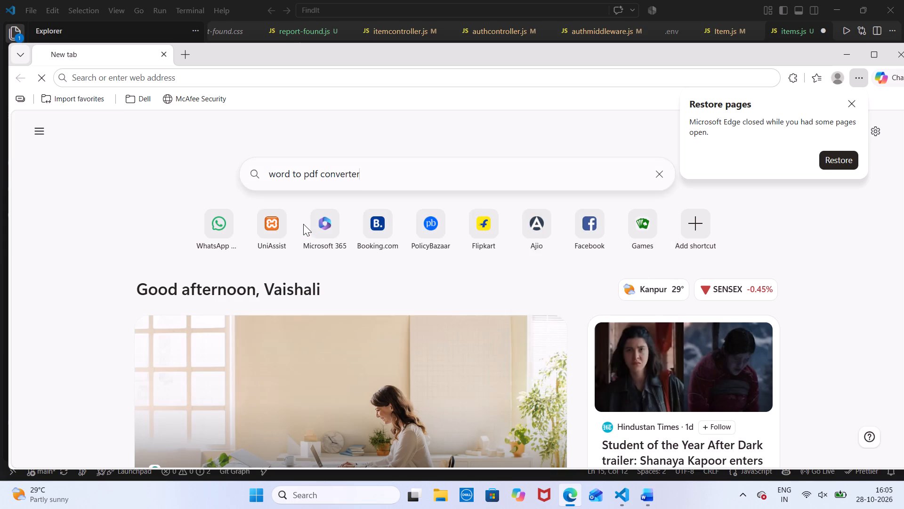
click(228, 238)
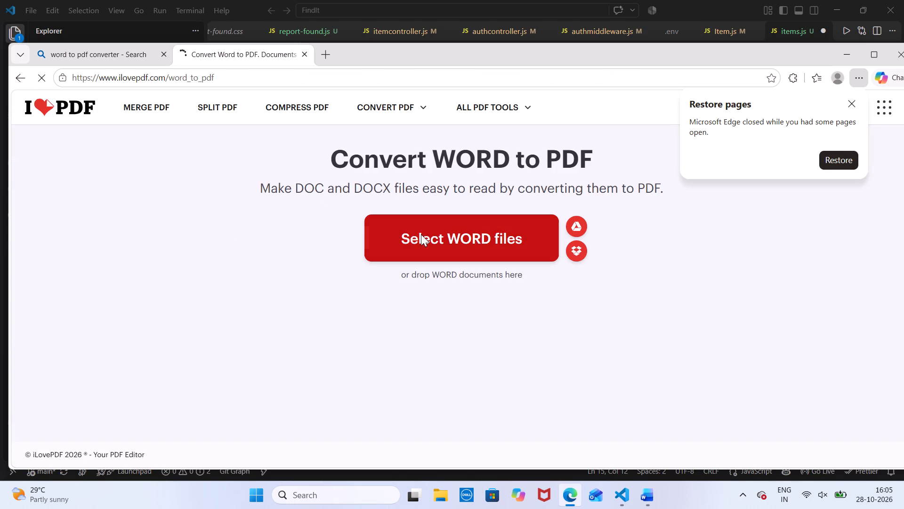
Upload Report findit.docx from Downloads to iLovePDF, convert it to PDF, and dismiss the browser's restore-pages notice.
click(421, 234)
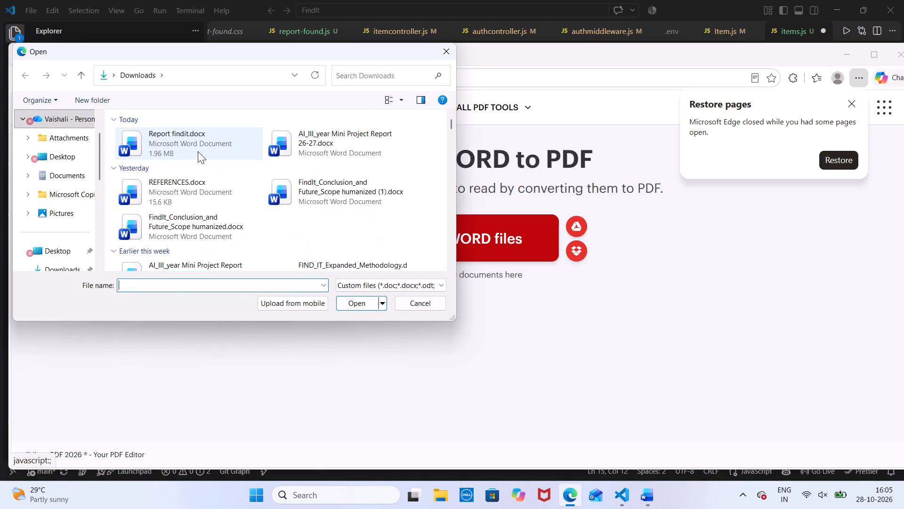
click(198, 151)
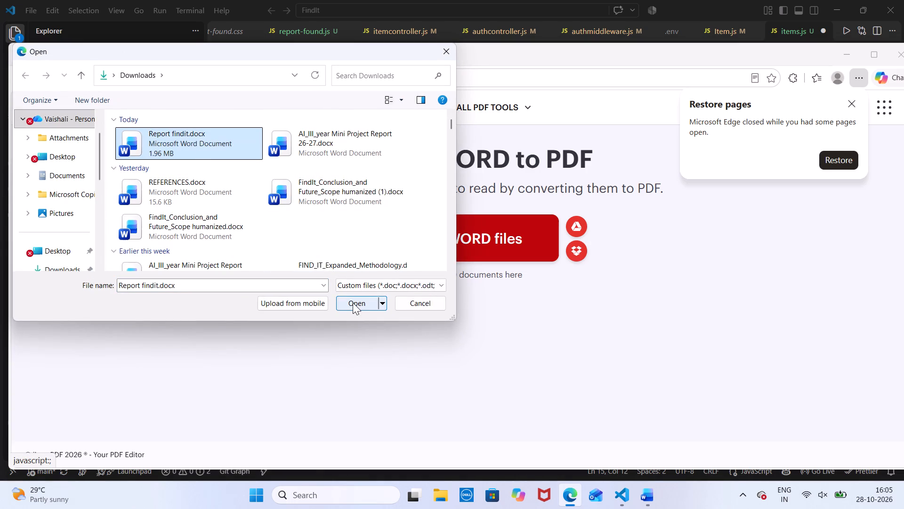
click(353, 303)
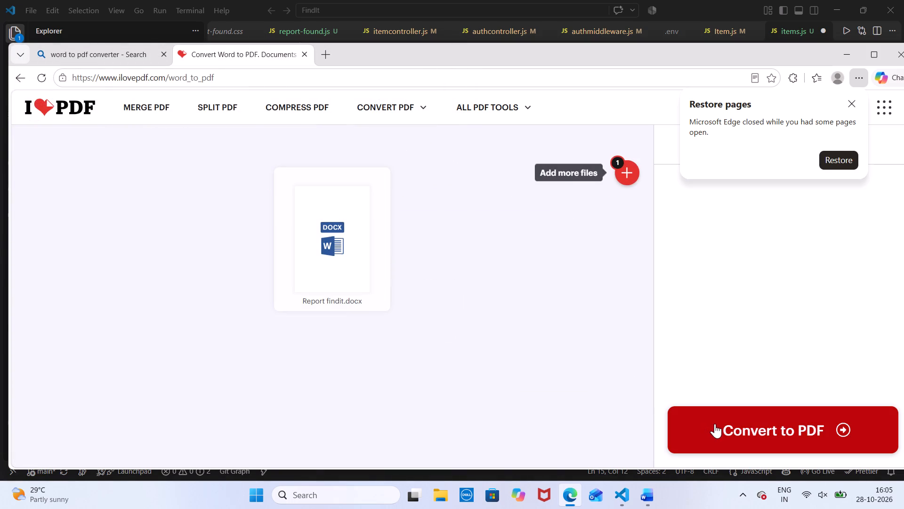
click(715, 424)
click(852, 102)
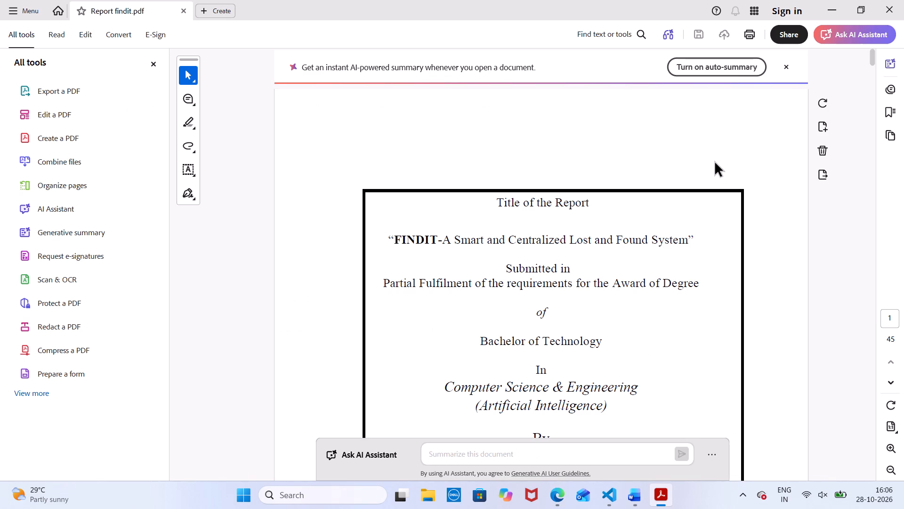
Review the converted Report findit.pdf in Adobe Acrobat from the cover page through to the Chapter 5 Conclusions page.
scroll(715, 163, down, 4)
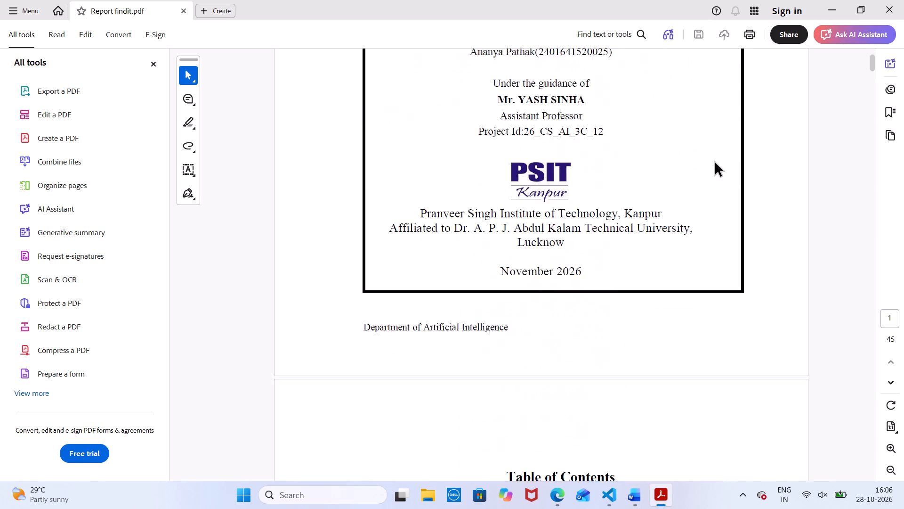
scroll(715, 163, down, 1)
scroll(719, 237, down, 3)
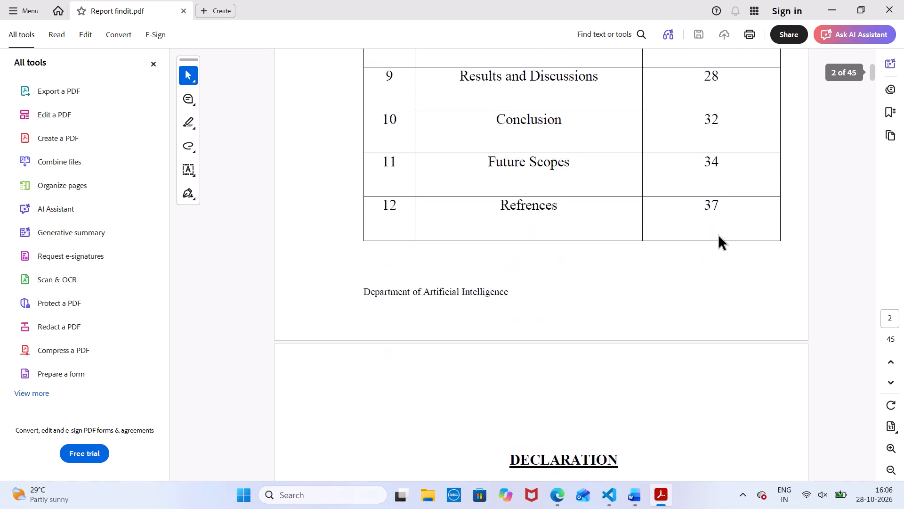
scroll(719, 237, down, 5)
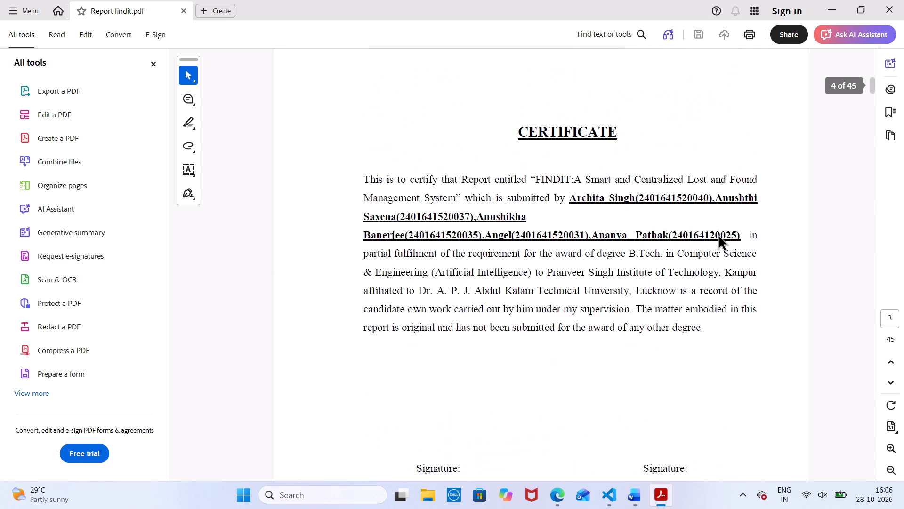
scroll(719, 237, down, 5)
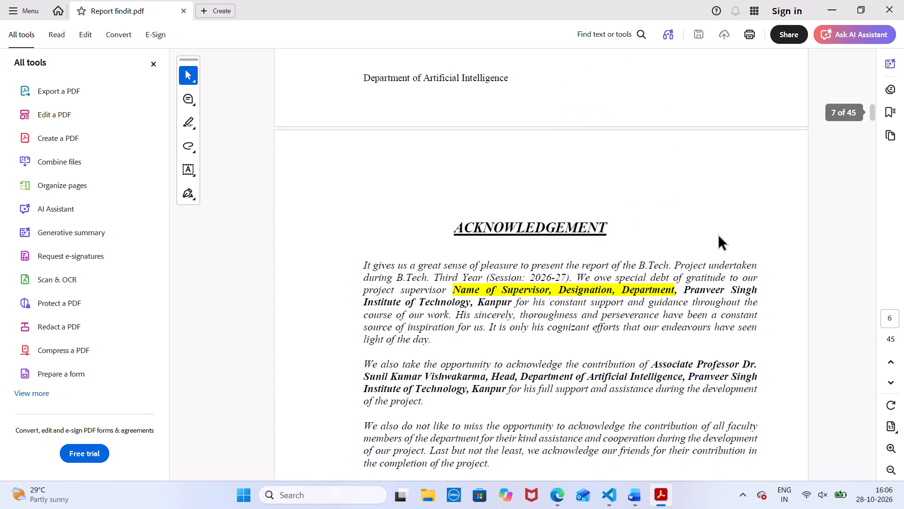
scroll(719, 237, down, 14)
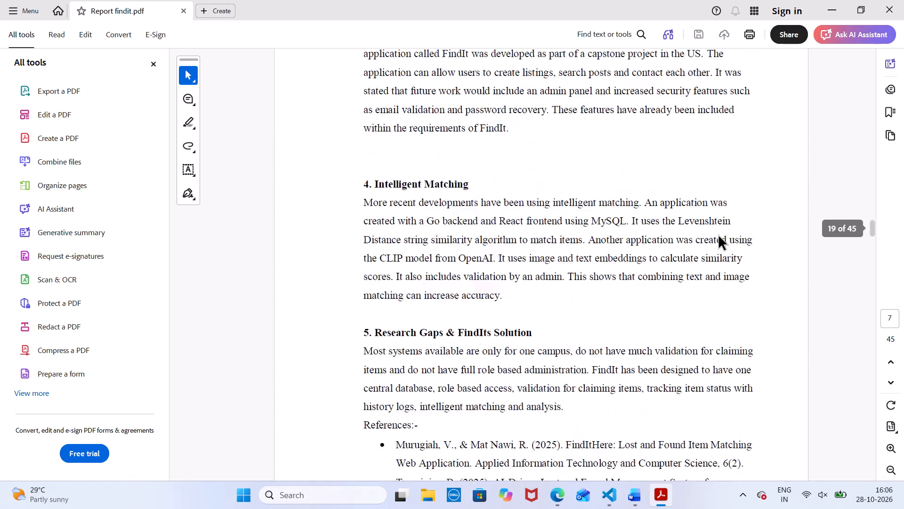
scroll(719, 237, down, 12)
scroll(719, 237, down, 14)
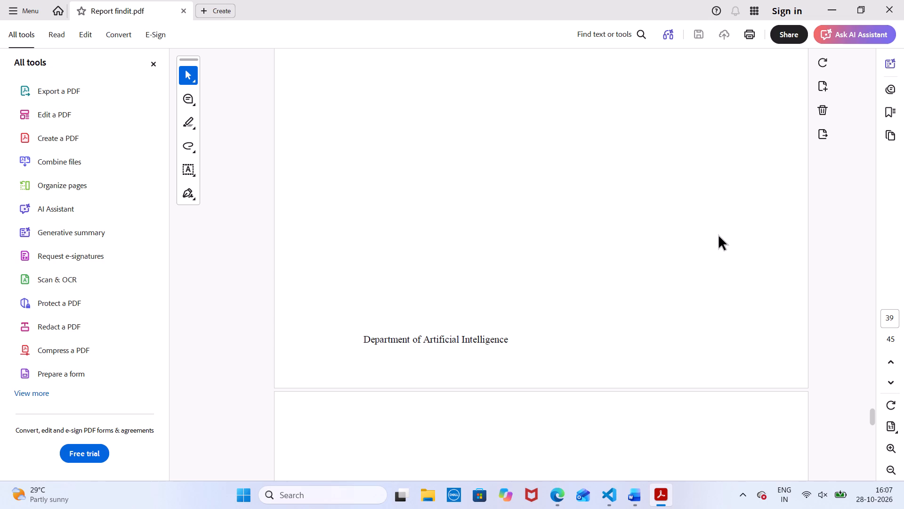
scroll(682, 324, down, 2)
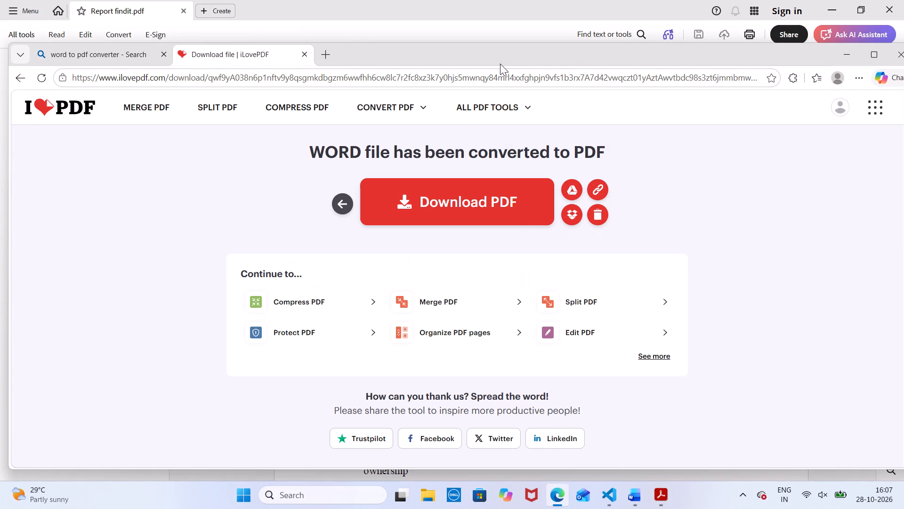
Open a new browser tab alongside the iLovePDF download page.
click(333, 51)
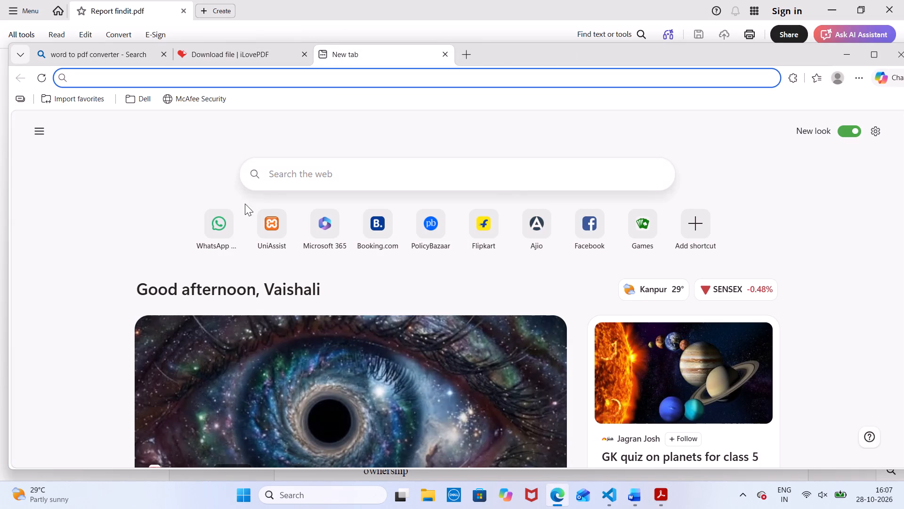